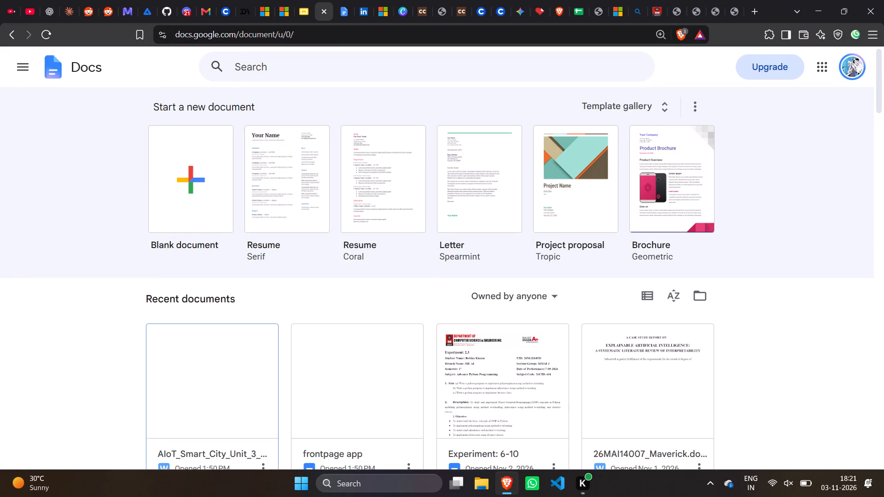
Open Google Drive from the Docs home page.
scroll(235, 373, down, 1)
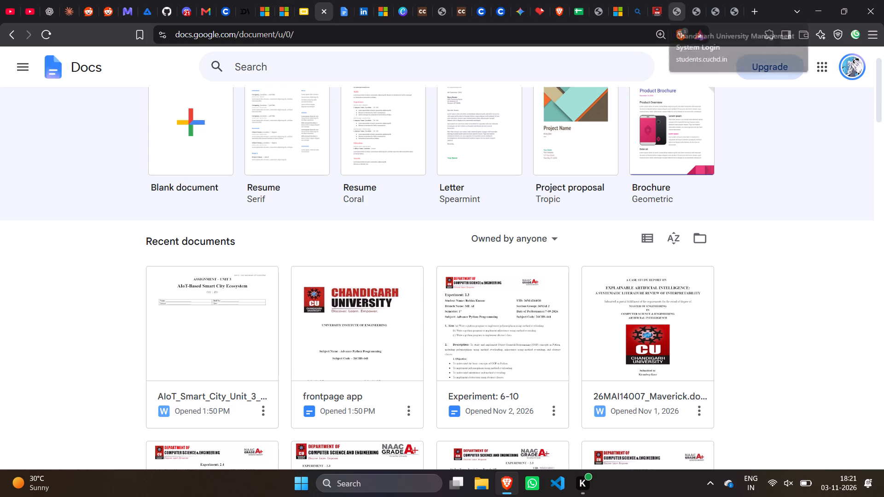
click(22, 69)
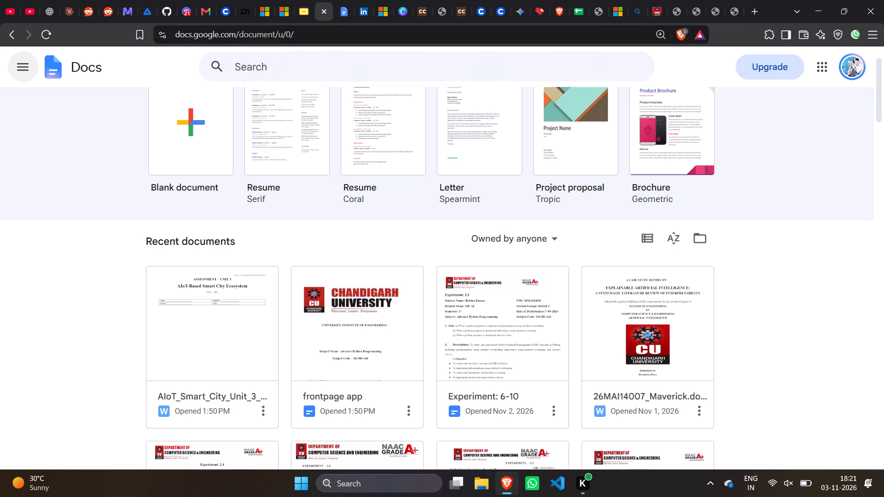
click(46, 300)
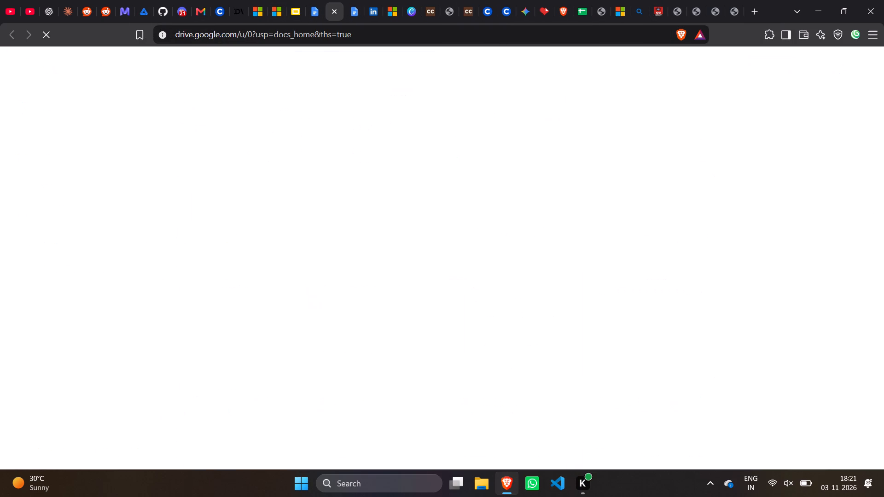
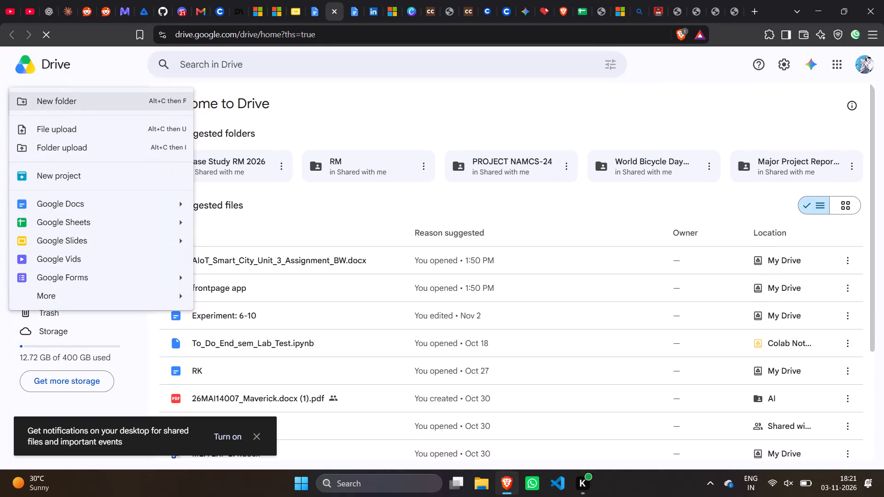
click(54, 134)
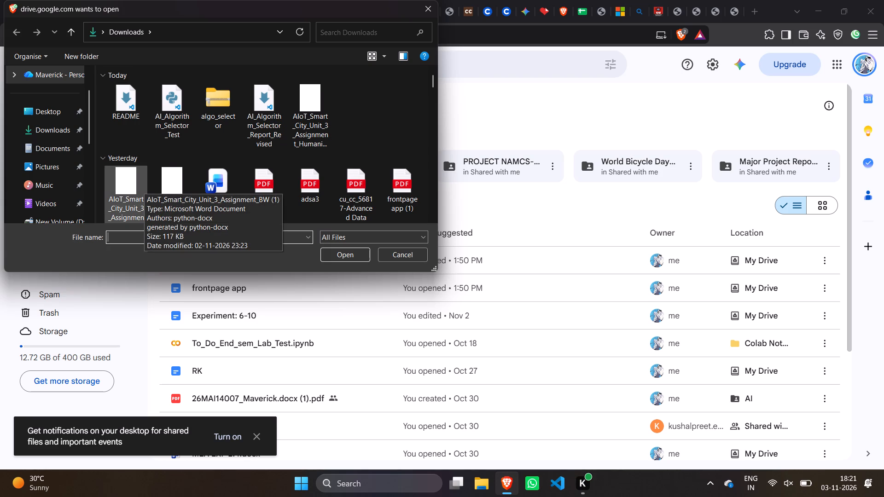
click(296, 97)
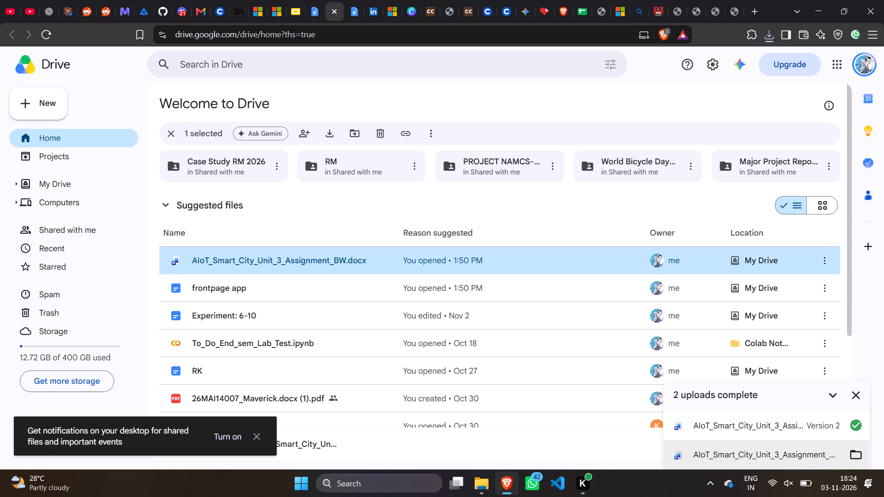
Open the newly uploaded humanized assignment from Drive in Docs and go to the page starting with the Question heading.
click(765, 422)
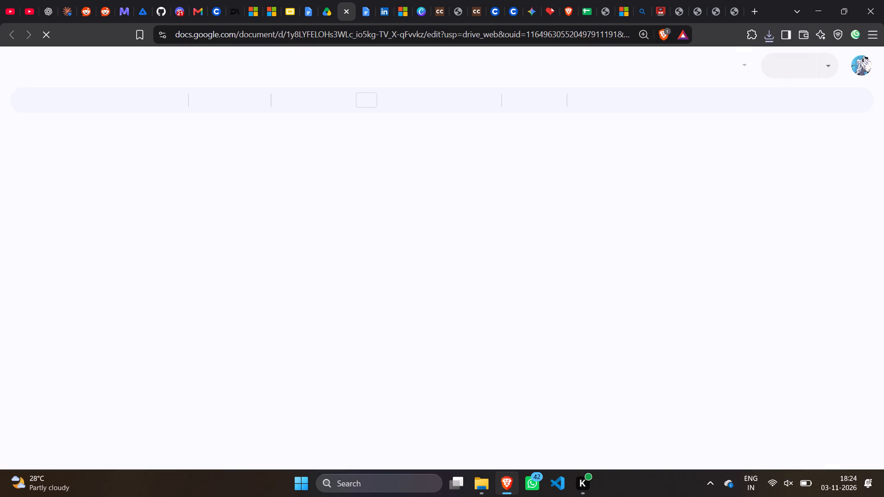
scroll(587, 323, down, 5)
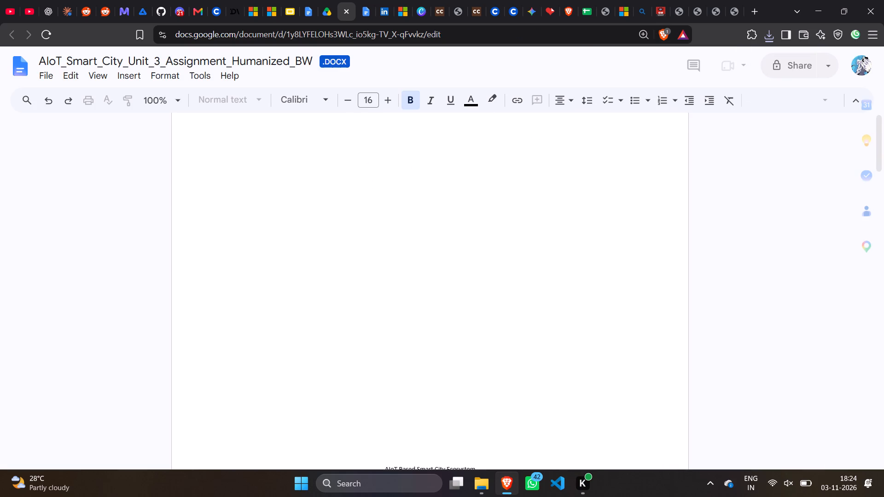
scroll(587, 324, down, 5)
scroll(587, 324, up, 6)
scroll(587, 324, down, 11)
scroll(587, 324, up, 3)
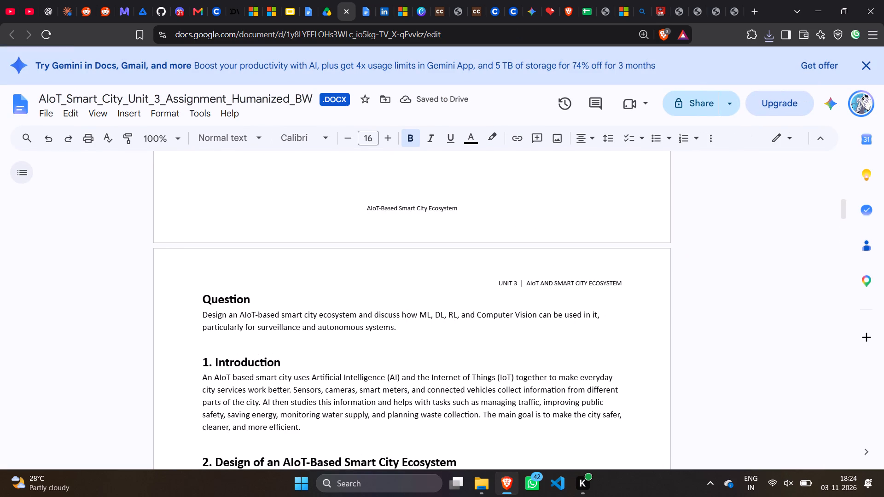
Set the font of the whole document body to Times New Roman.
key(ctrl+a)
click(328, 142)
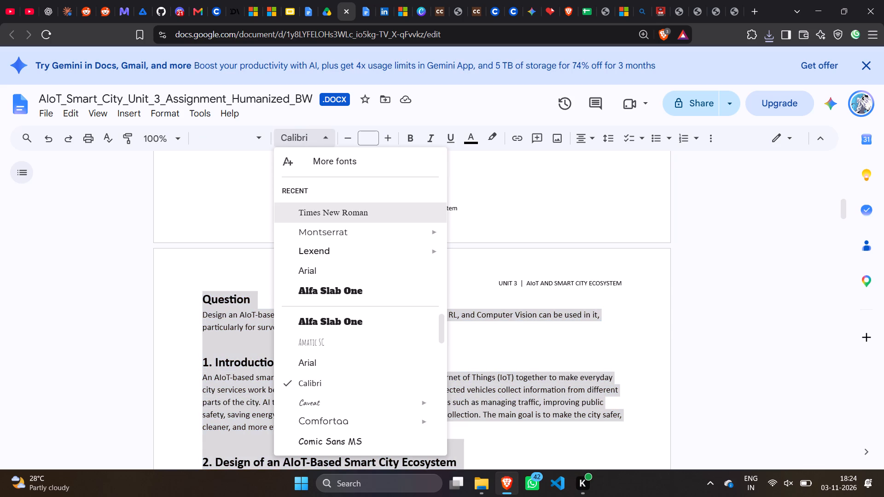
click(315, 209)
click(332, 278)
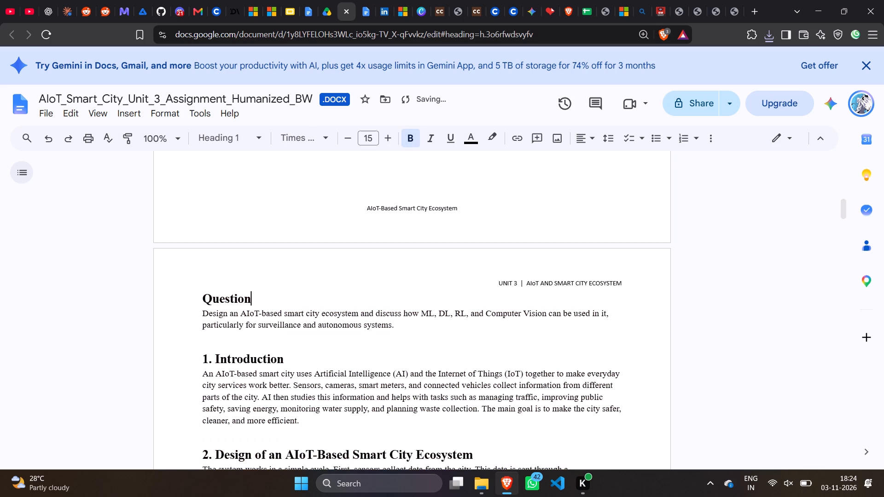
Delete the "1. Introduction" heading, leaving an empty line between the question text and the introductory paragraph.
scroll(308, 354, down, 2)
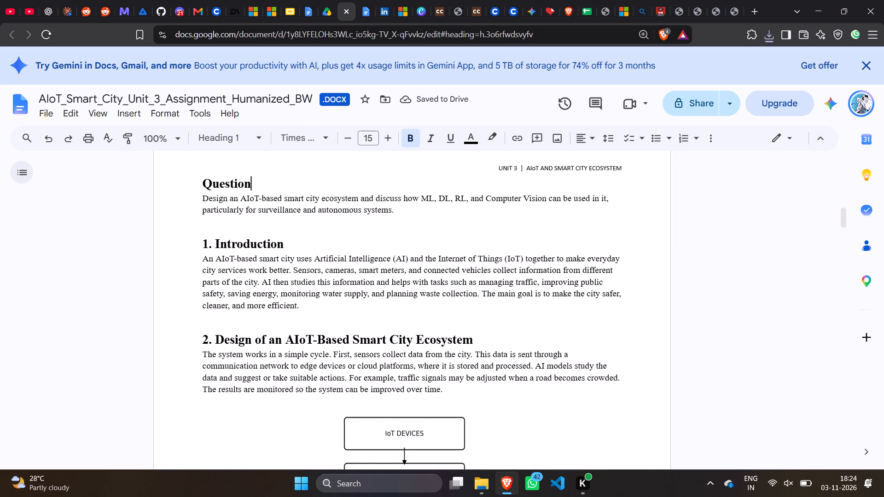
drag(293, 245, 192, 244)
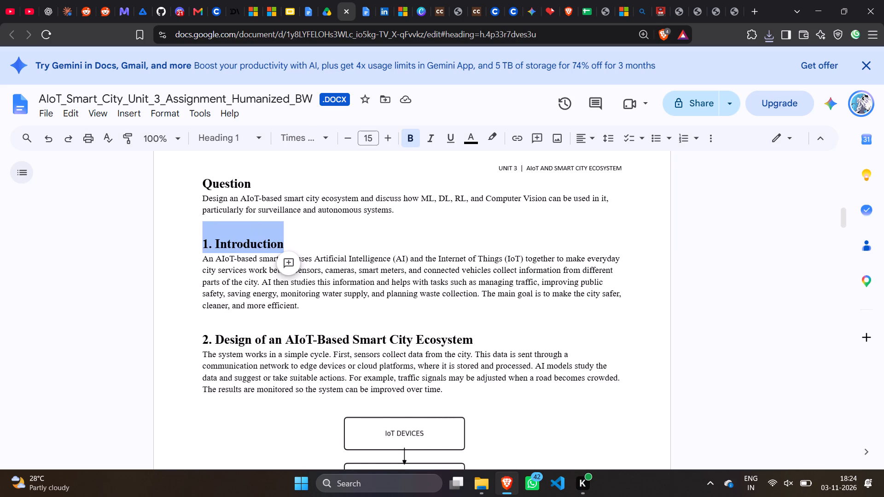
key(BackSpace)
key(BackSpace)
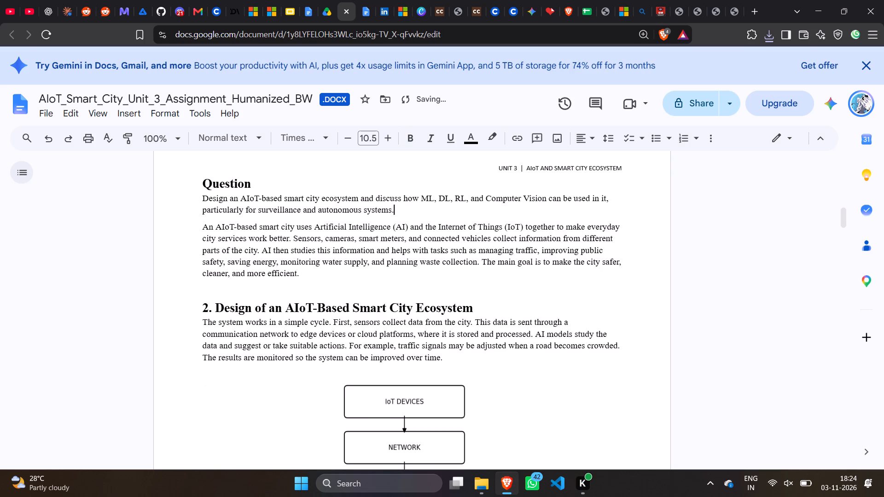
key(Return)
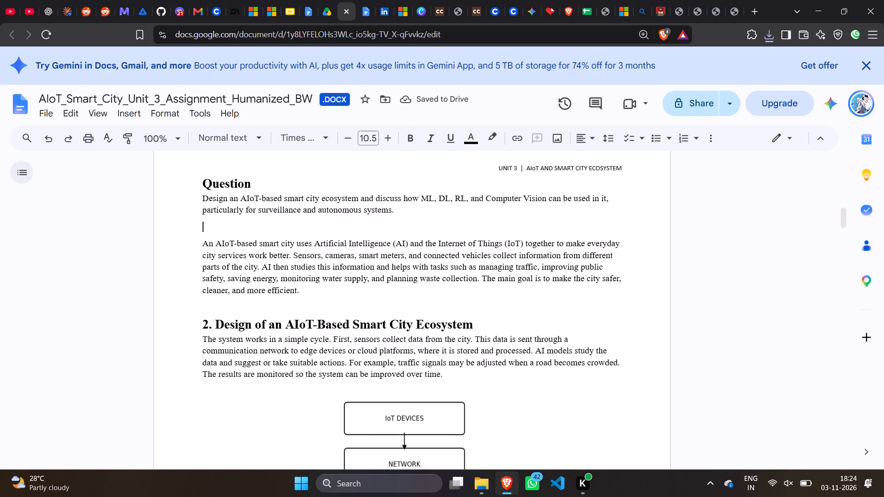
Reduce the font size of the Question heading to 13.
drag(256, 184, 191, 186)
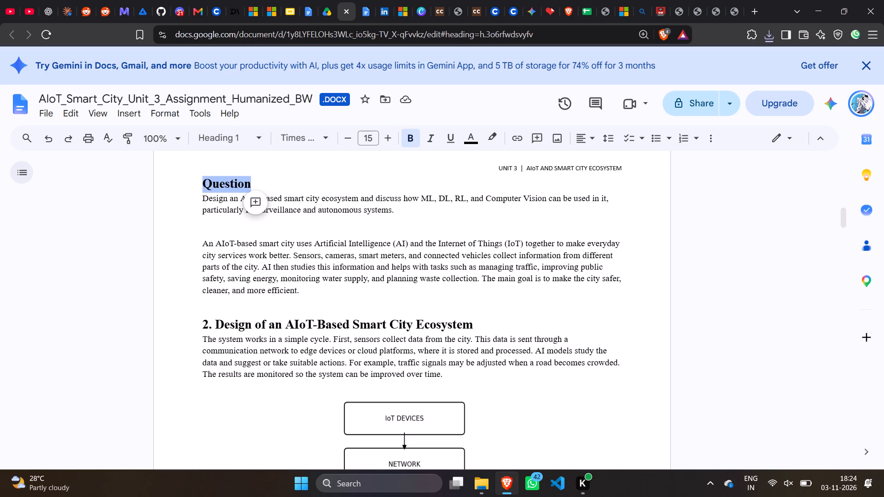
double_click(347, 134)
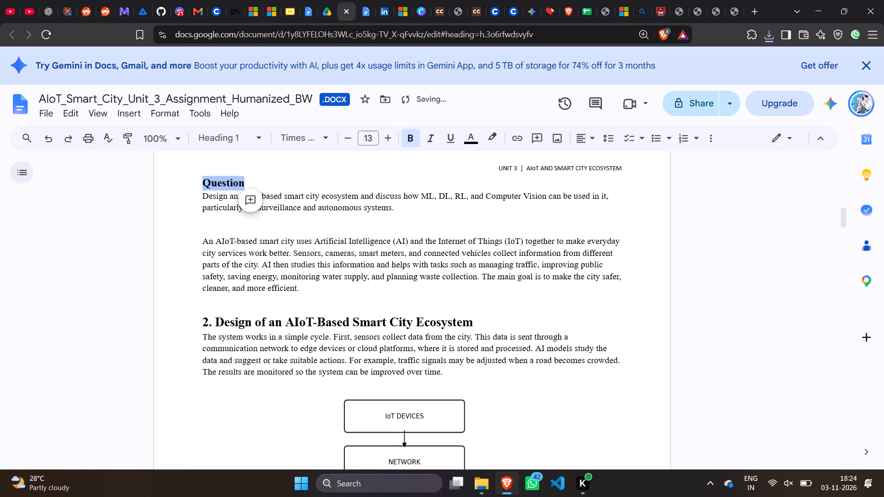
Remove the number from the "2. Design of an AIoT-Based Smart City Ecosystem" heading and set its font size to 12.
click(218, 324)
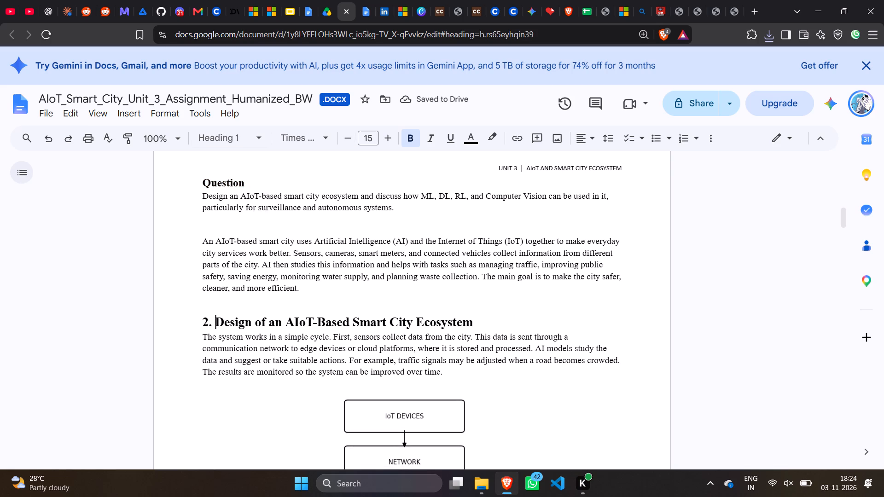
key(BackSpace)
key(BackSpace)
key(BackSpace)
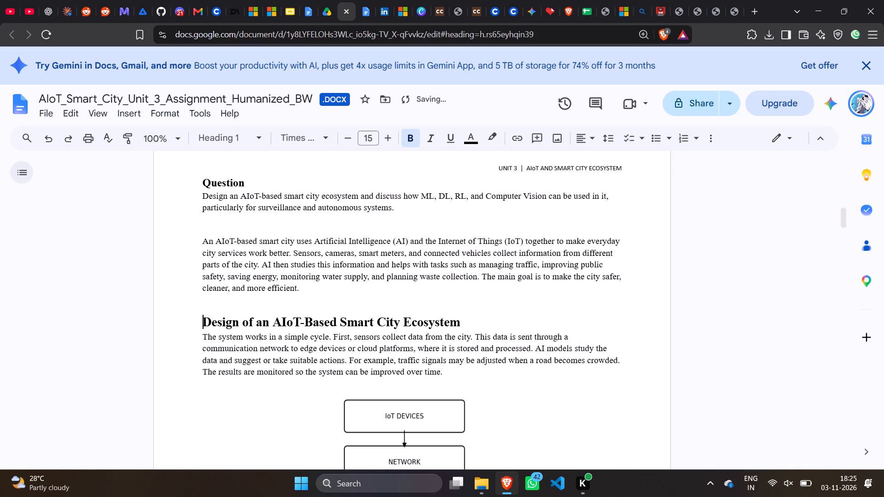
triple_click(315, 319)
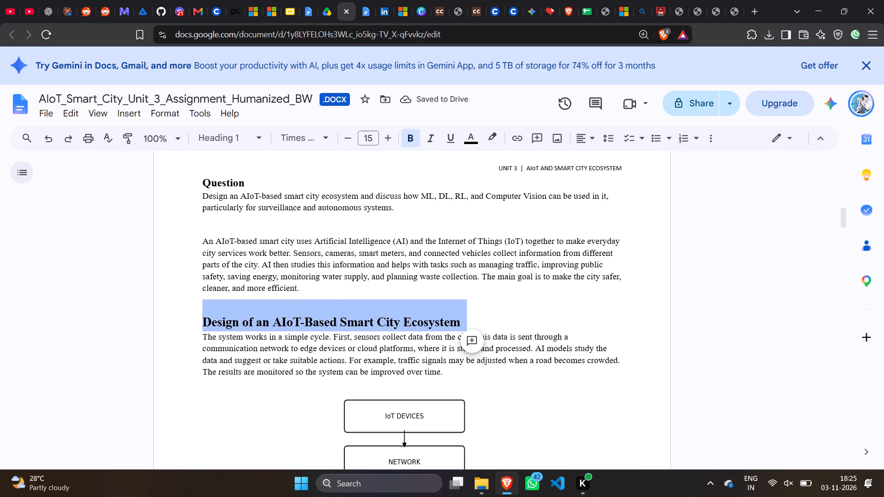
double_click(354, 140)
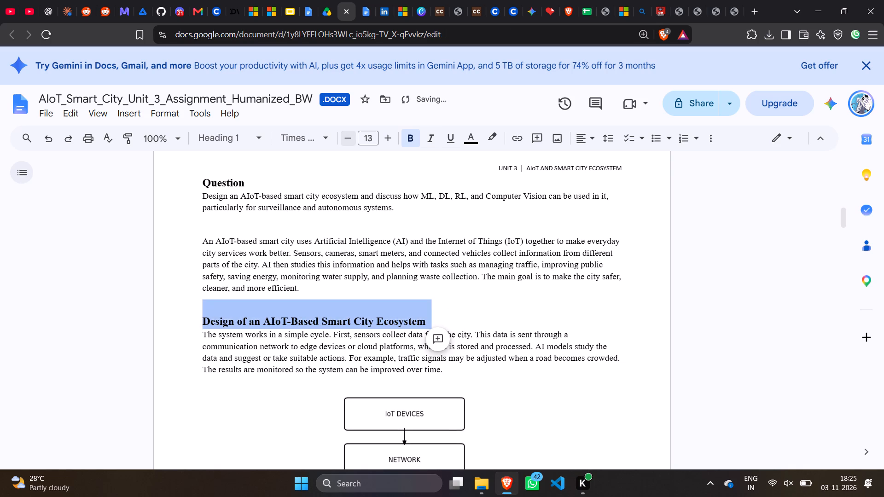
click(354, 140)
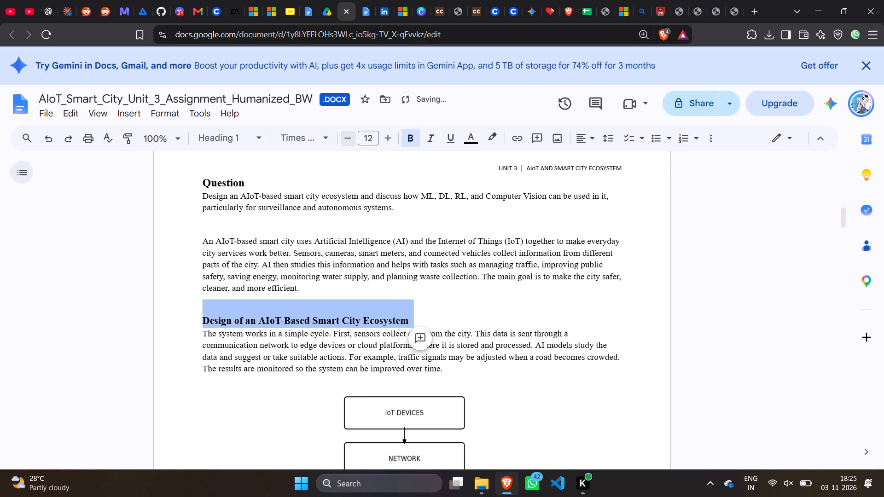
click(444, 322)
Remove the bold formatting from the Main Components heading below the Figure 1 caption.
scroll(458, 309, down, 4)
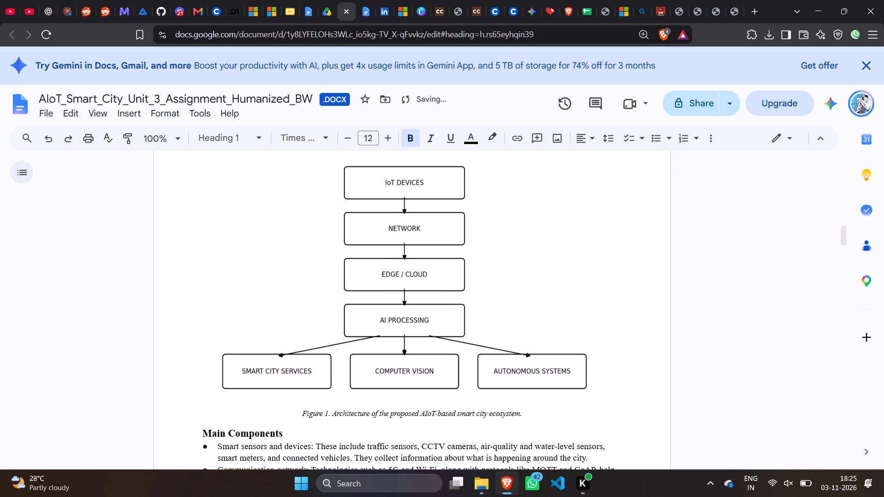
scroll(458, 309, down, 2)
click(244, 322)
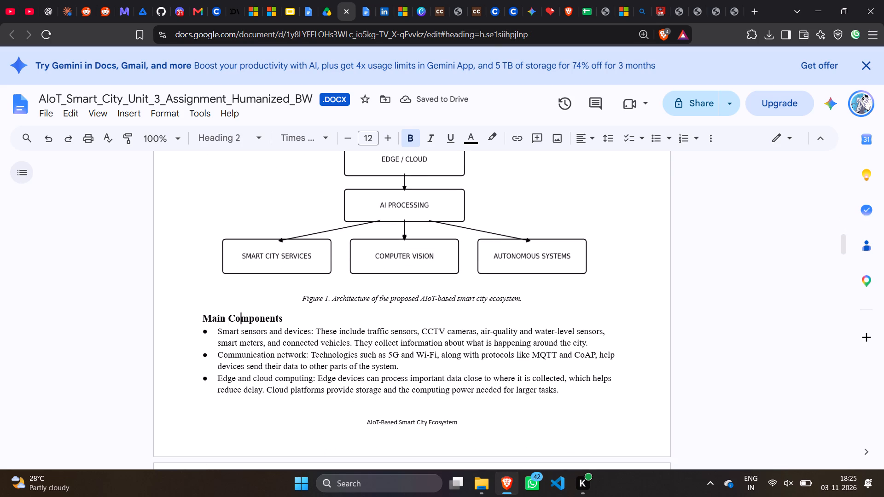
triple_click(244, 322)
triple_click(257, 324)
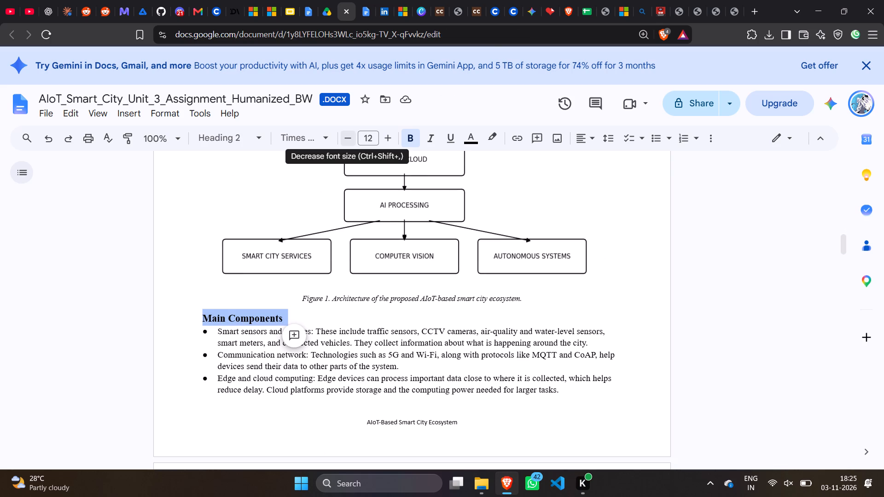
click(409, 139)
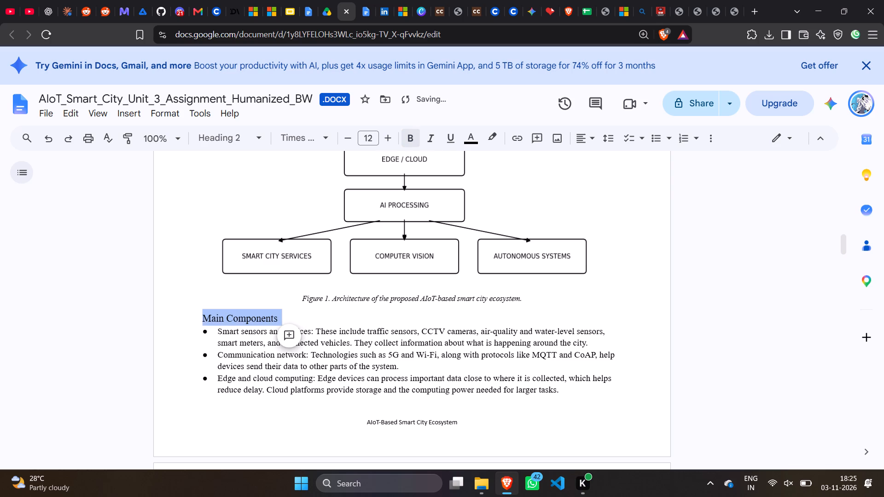
click(363, 335)
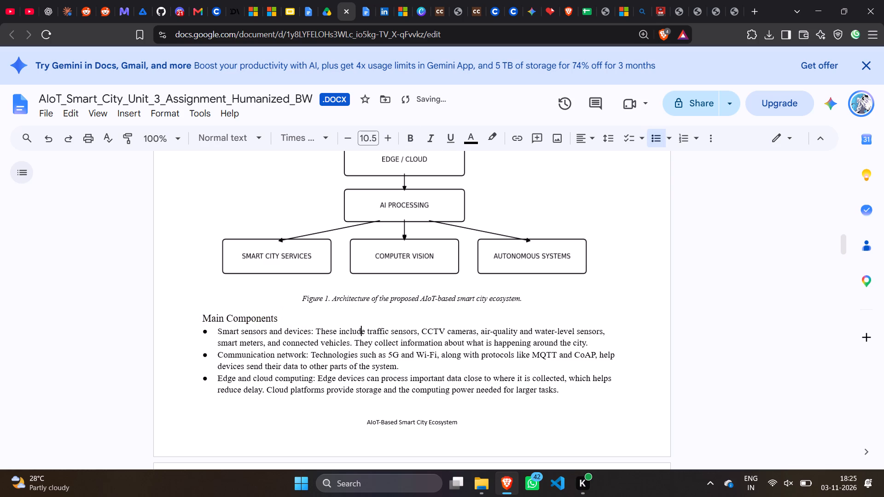
Set the font size of the whole document body to 12 and check the page with the Question heading.
key(ctrl+a)
click(373, 143)
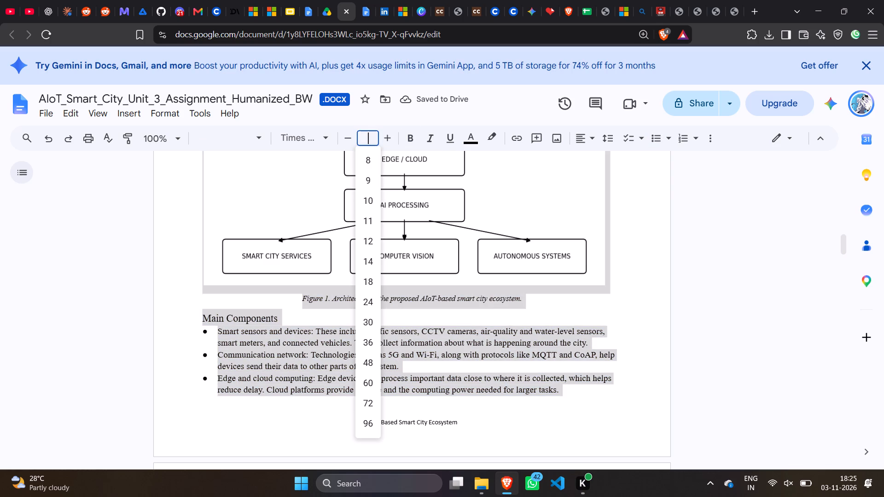
click(370, 244)
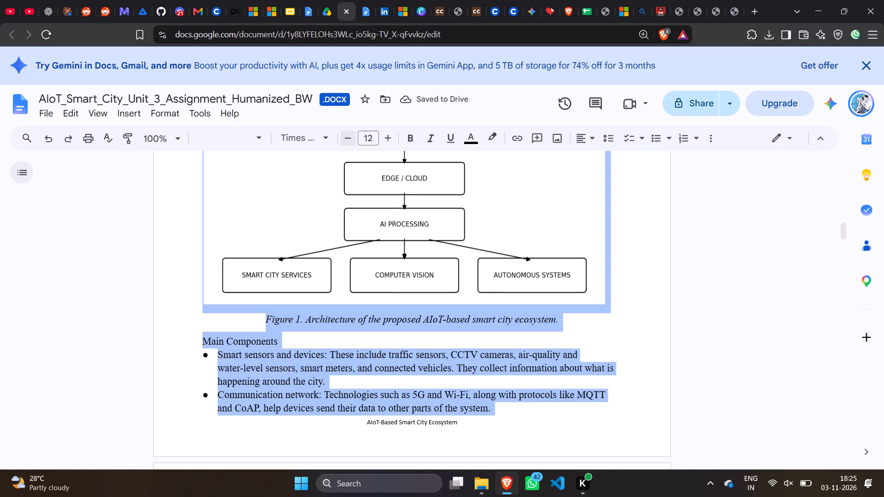
click(625, 306)
scroll(619, 310, up, 8)
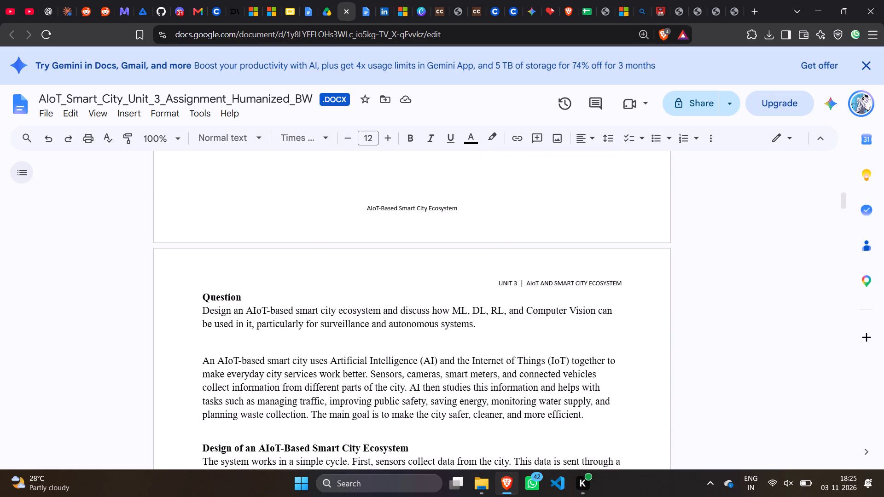
Set the font size of the Question heading to 13.
scroll(614, 312, down, 2)
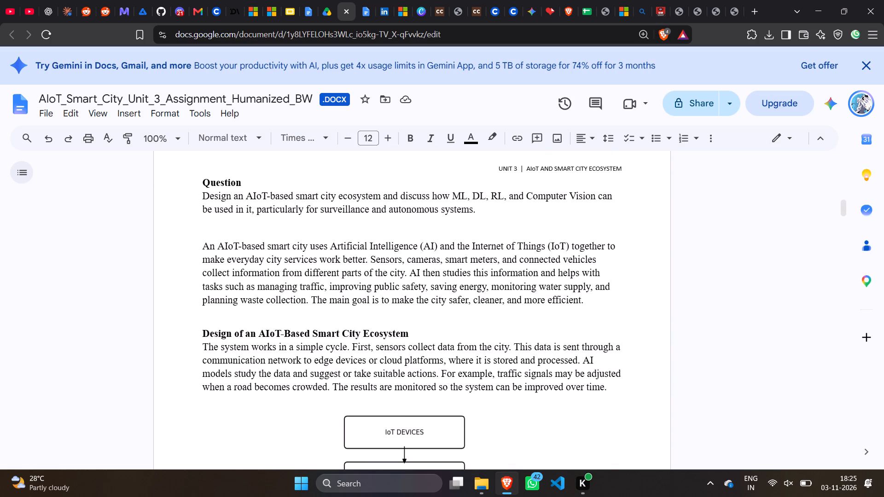
triple_click(230, 183)
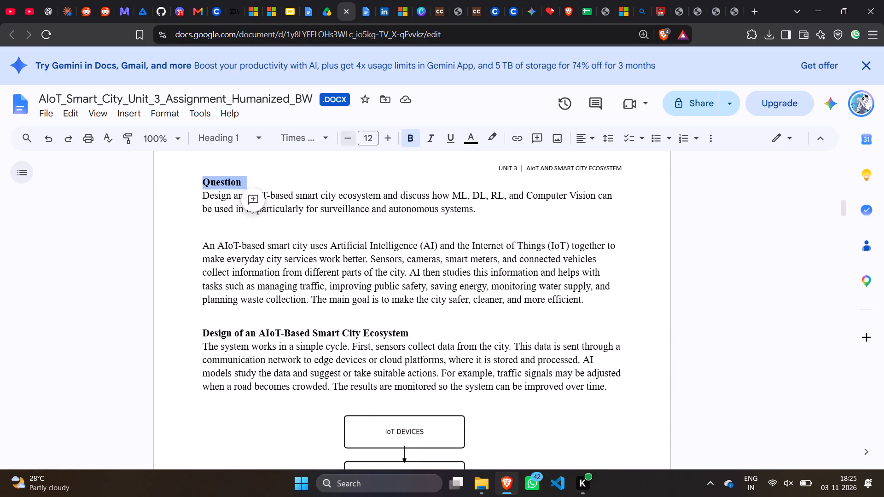
click(384, 138)
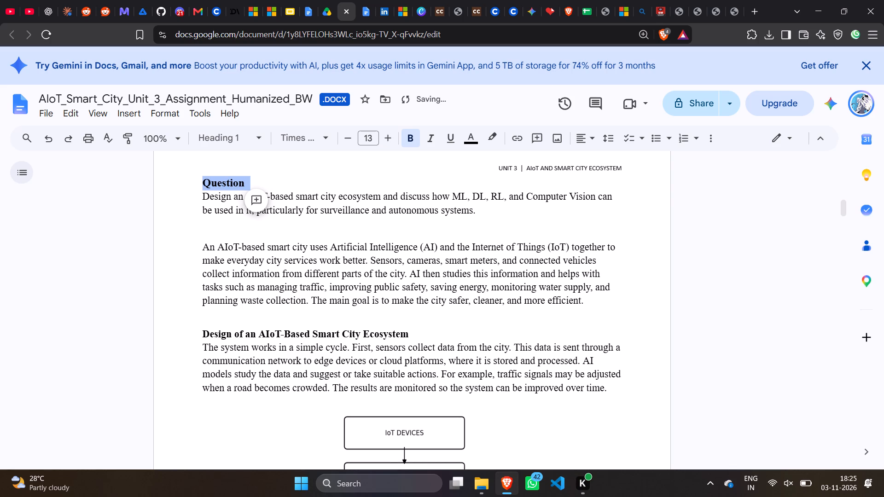
Make the Main Components heading below the Figure 1 caption bold.
scroll(297, 272, down, 7)
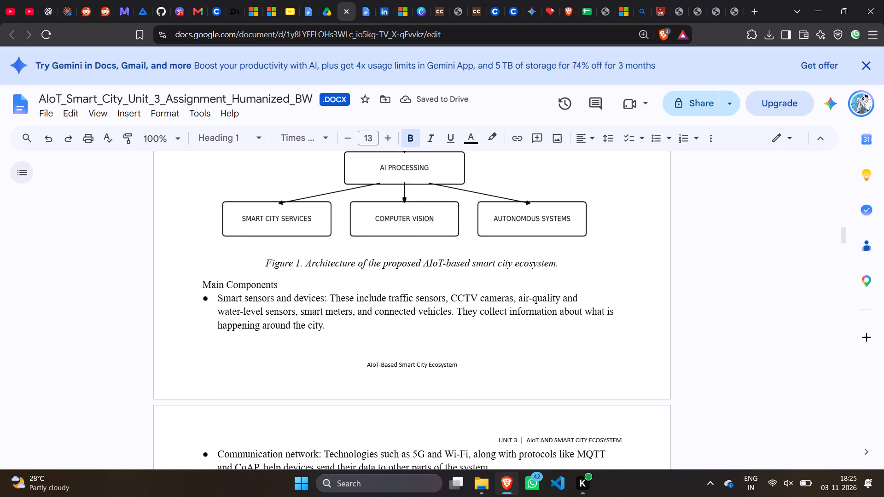
triple_click(248, 283)
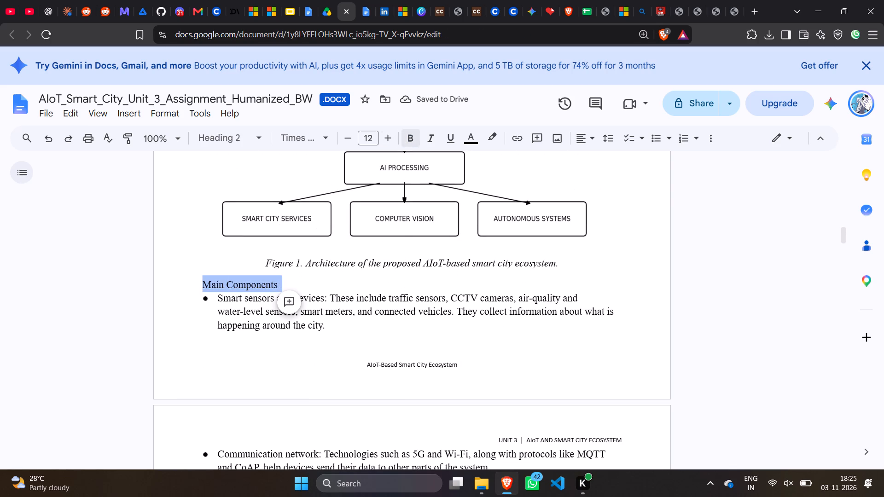
click(407, 138)
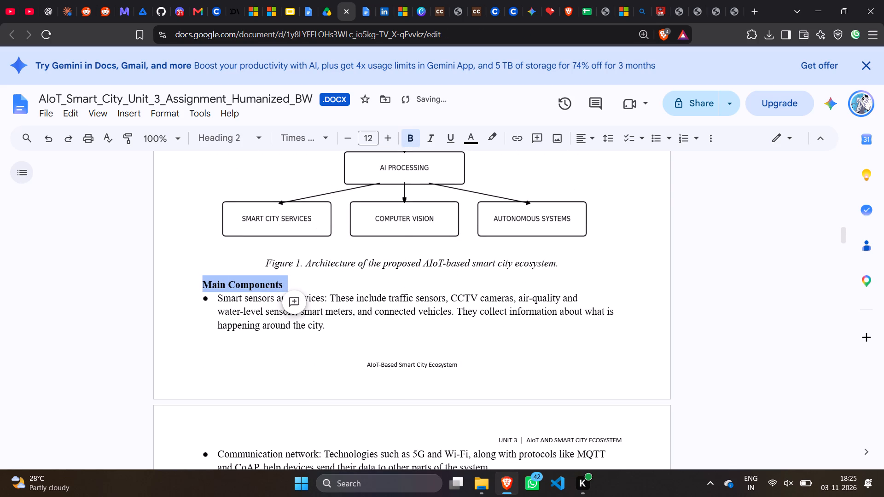
click(454, 341)
Remove the number from the "3. Applications of AI Techniques" heading.
scroll(462, 327, down, 5)
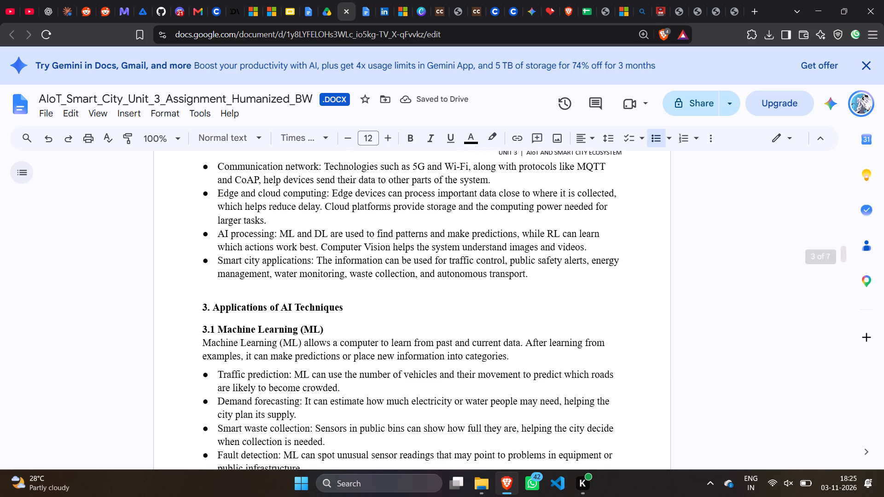
click(213, 308)
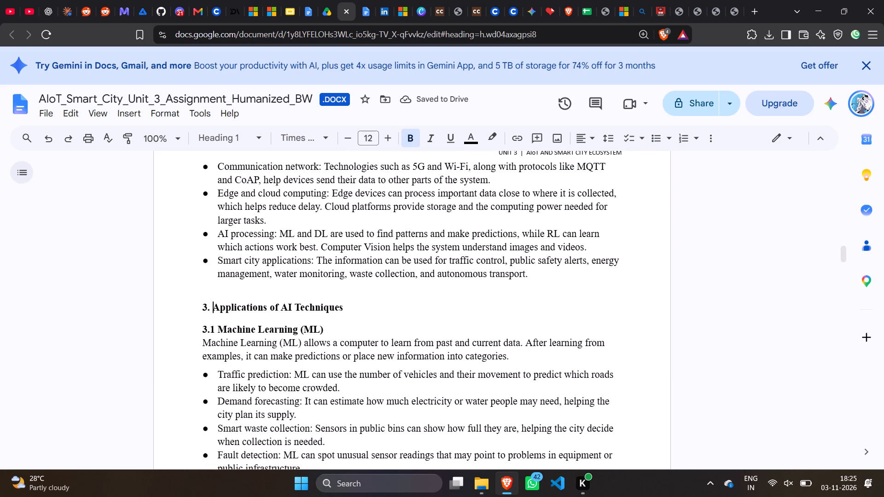
key(BackSpace)
key(BackSpace)
key(BackSpace)
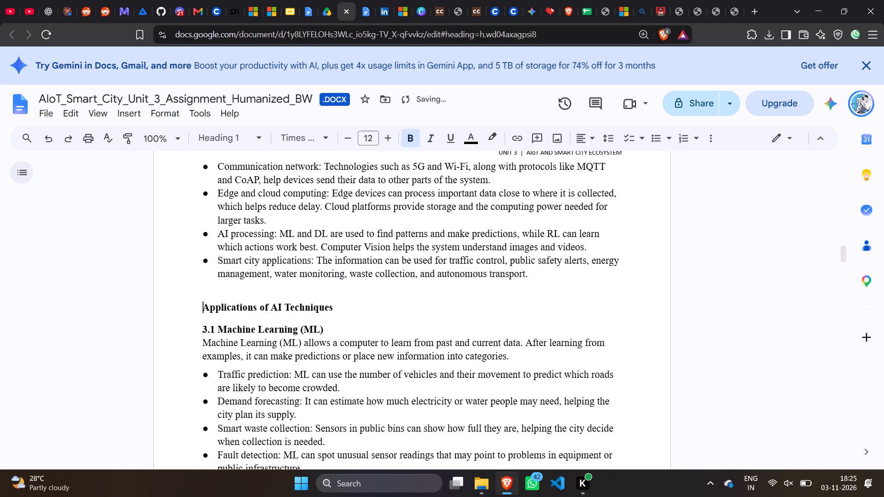
Remove the number from the "3.1 Machine Learning (ML)" heading.
click(221, 330)
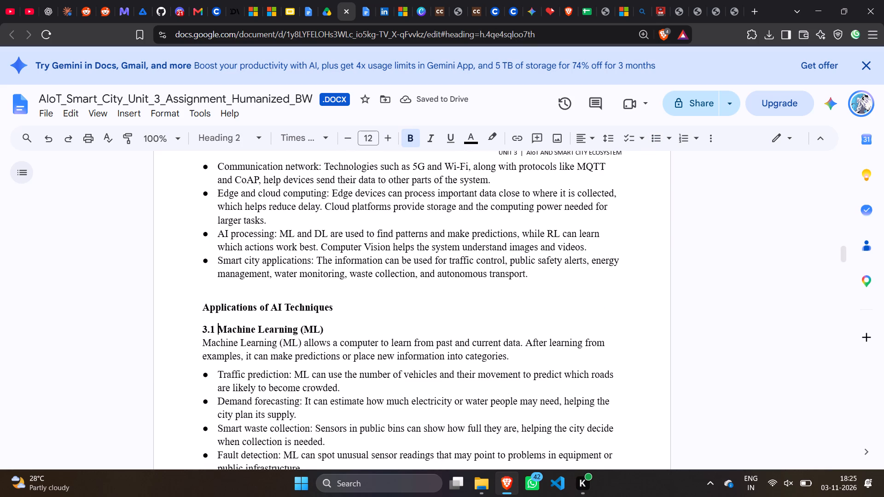
key(BackSpace)
key(BackSpace)
key(BackSpace)
key(BackSpace)
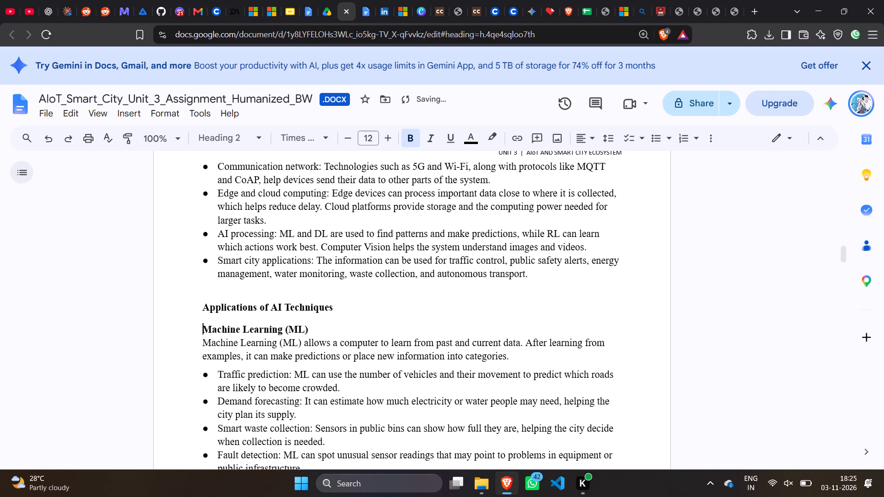
Set the font size of the Applications of AI Techniques heading to 13.
triple_click(270, 304)
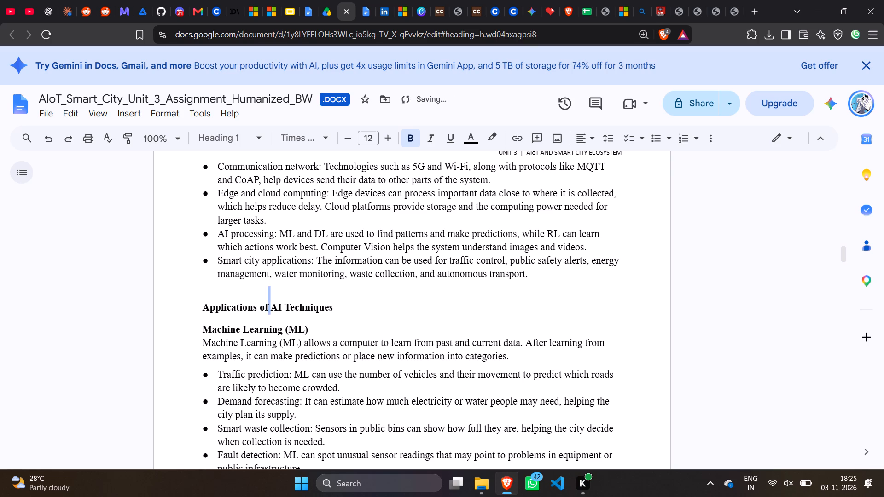
click(384, 139)
Remove the number from the "3.2 Deep Learning (DL)" heading.
scroll(361, 273, down, 1)
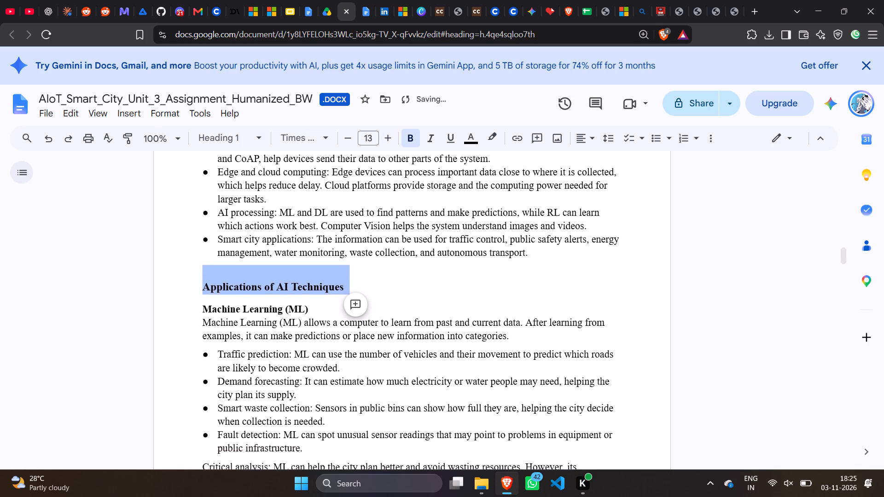
scroll(361, 273, down, 3)
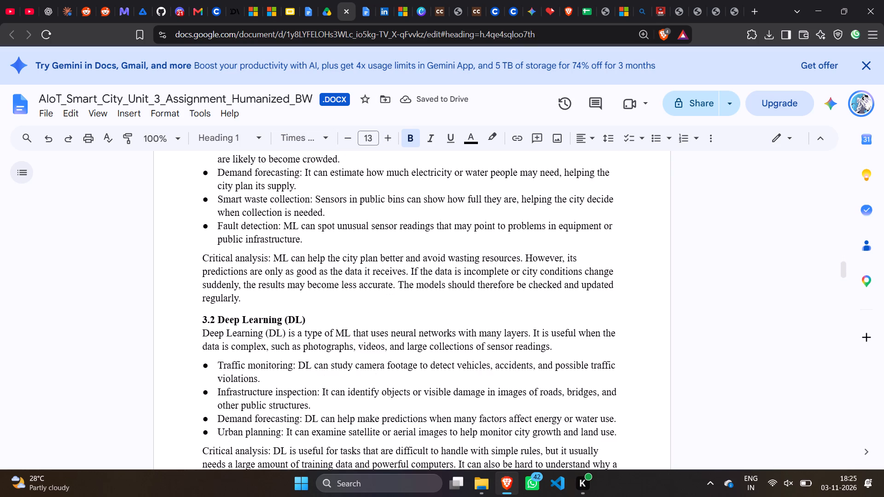
click(220, 319)
key(BackSpace)
key(BackSpace)
key(BackSpace)
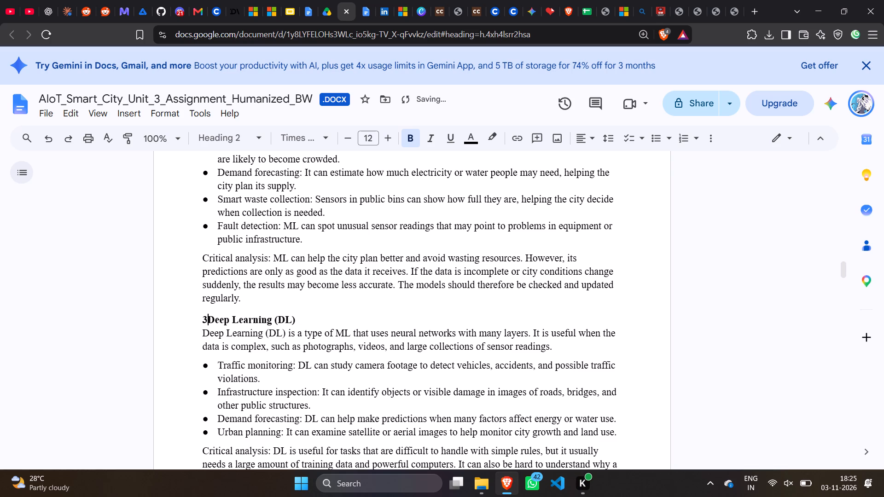
key(BackSpace)
Remove the number from the "3.3 Reinforcement Learning (RL)" heading.
scroll(222, 310, up, 4)
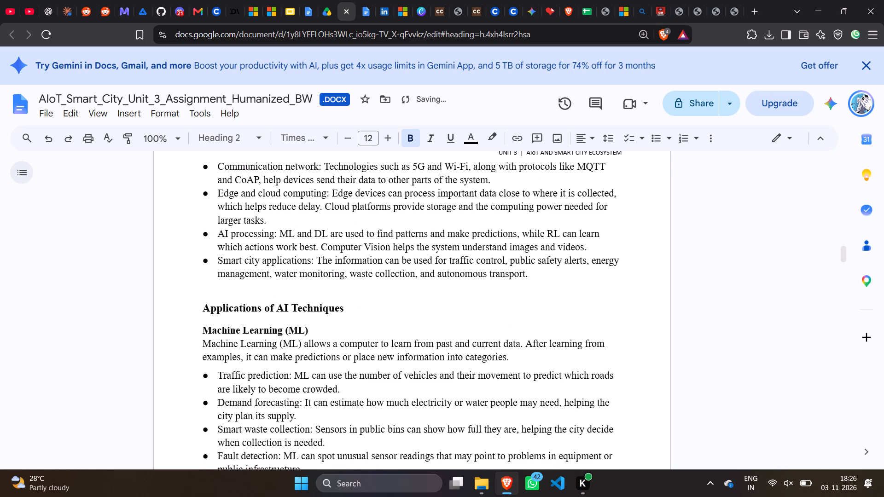
click(230, 333)
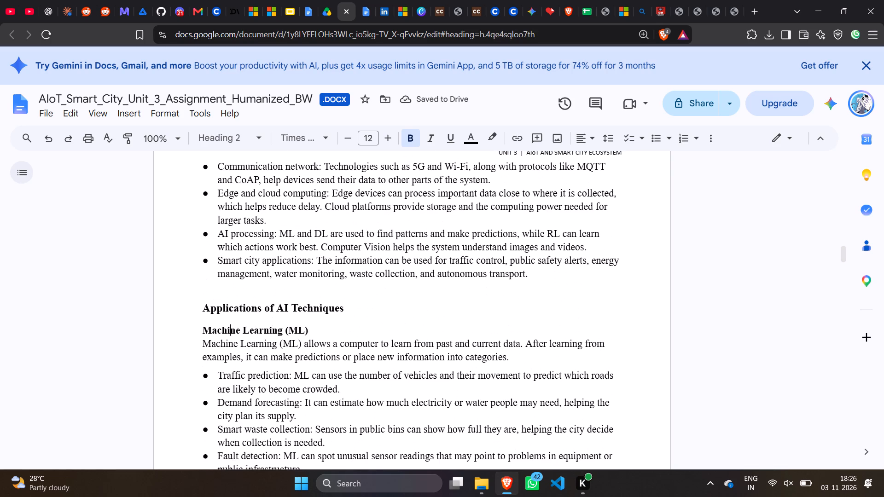
click(295, 305)
scroll(293, 331, down, 11)
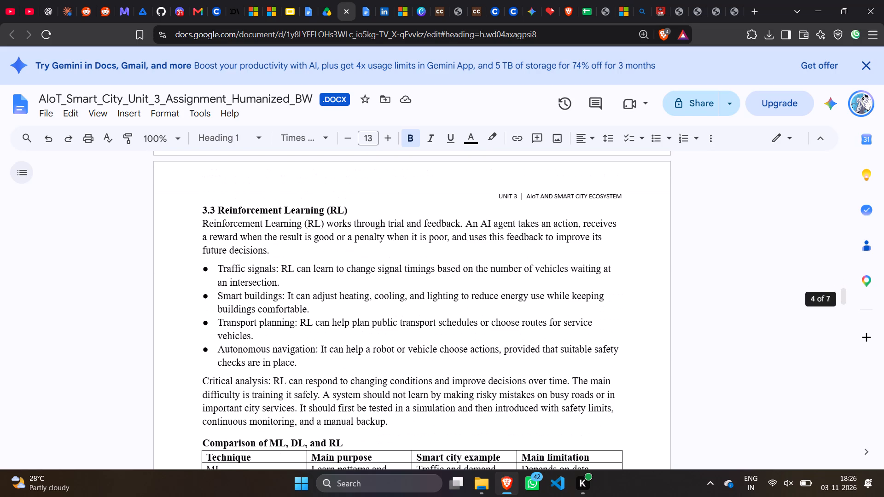
click(220, 209)
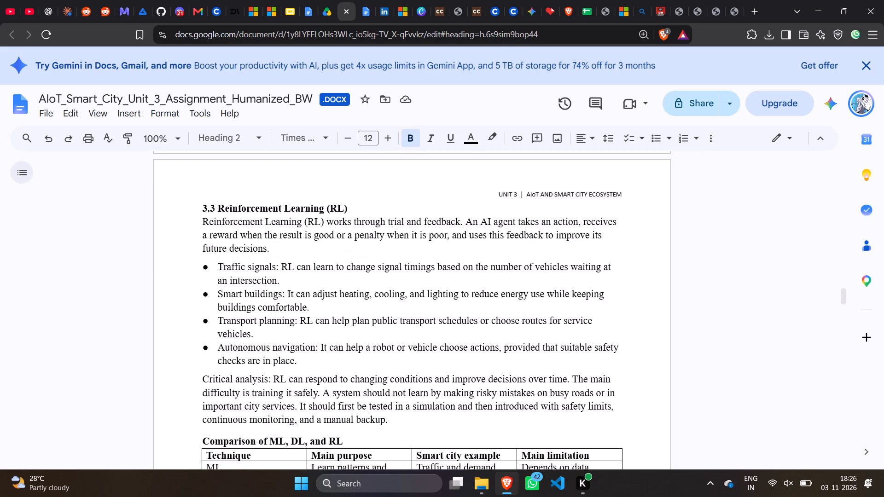
key(BackSpace)
key(BackSpace)
key(BackSpace)
key(BackSpace)
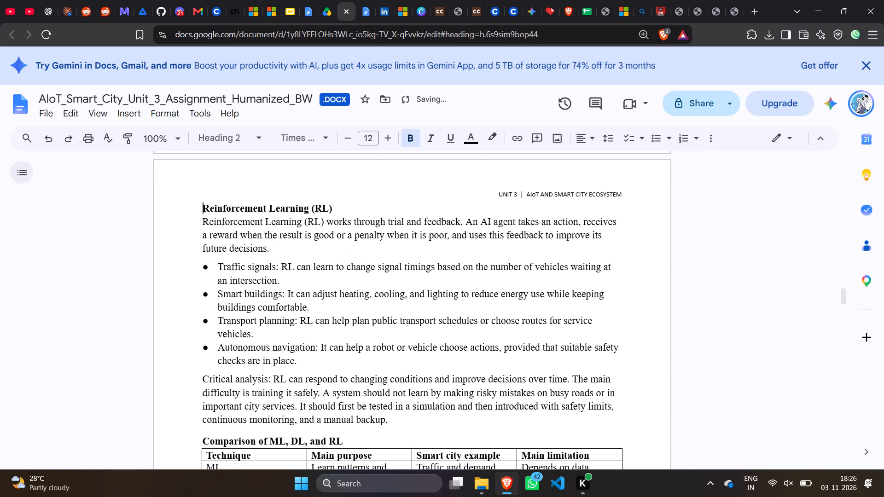
Remove the number from the "4. Applications of Computer Vision" heading below the comparison table.
scroll(299, 260, down, 3)
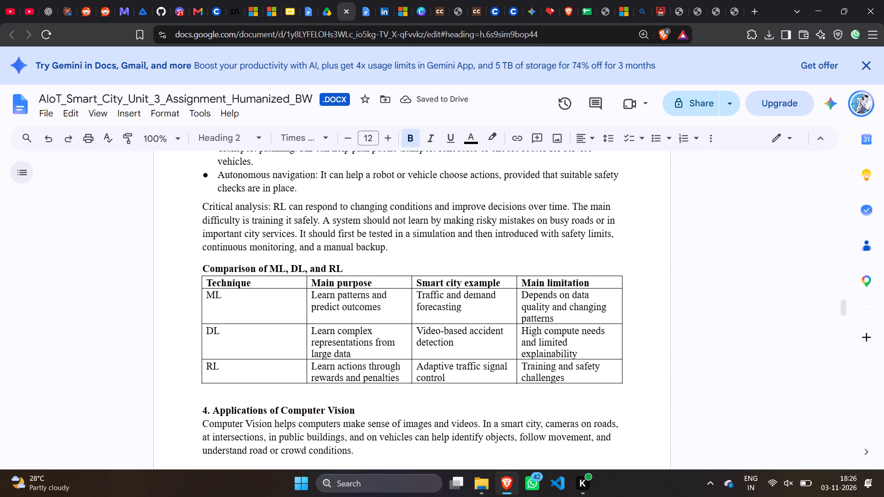
click(213, 408)
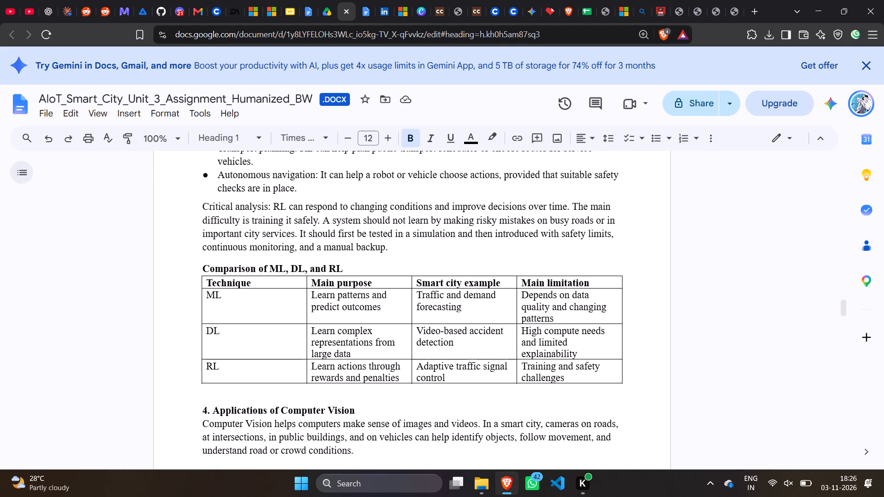
key(BackSpace)
key(BackSpace)
key(BackSpace)
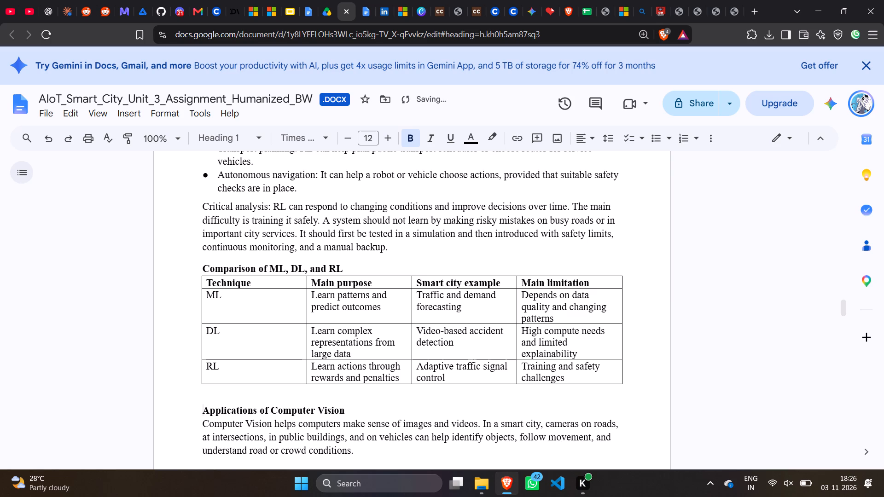
Delete the footer text "AIoT-Based Smart City Ecosystem" and return to the document body.
scroll(299, 352, down, 5)
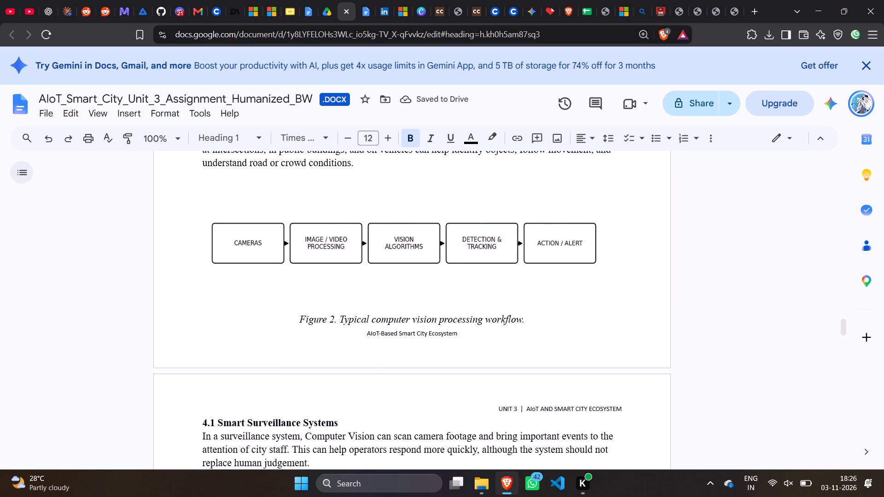
triple_click(377, 335)
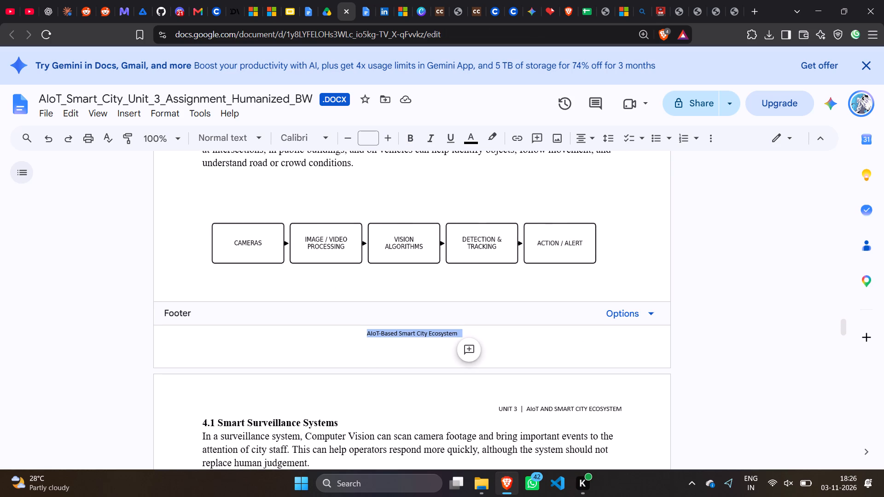
key(Delete)
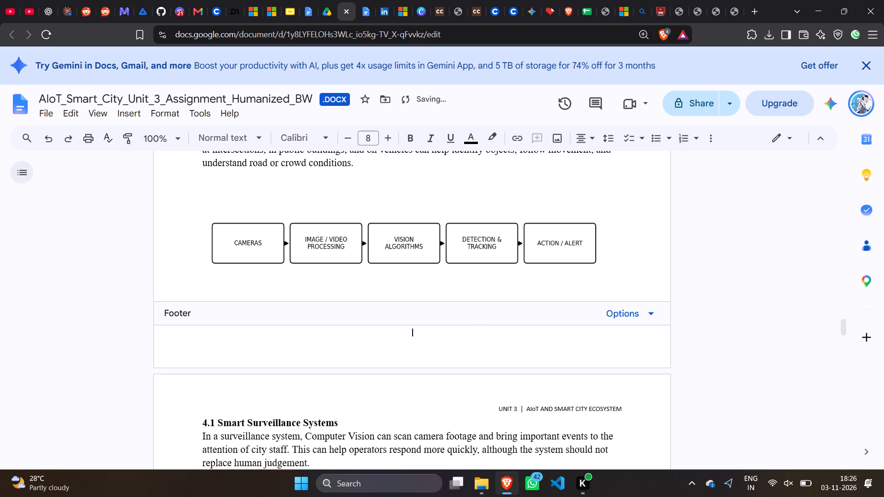
click(653, 259)
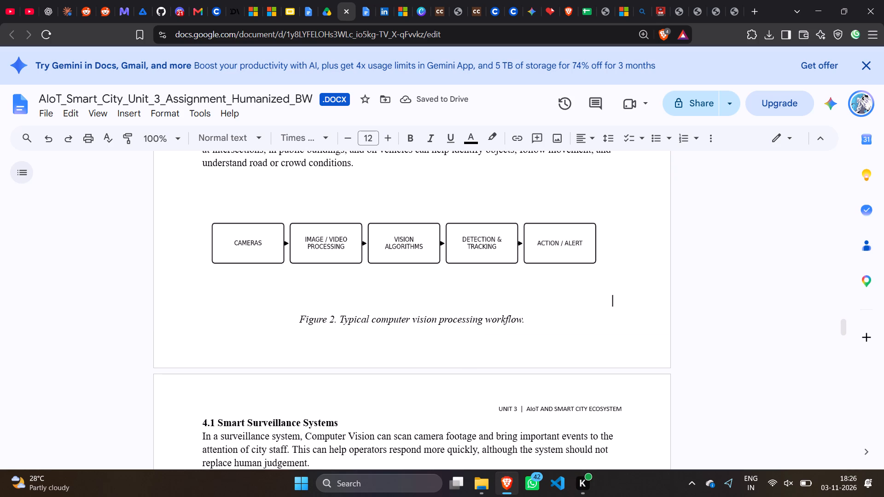
Remove the number from the "4.1 Smart Surveillance Systems" heading.
scroll(498, 341, down, 3)
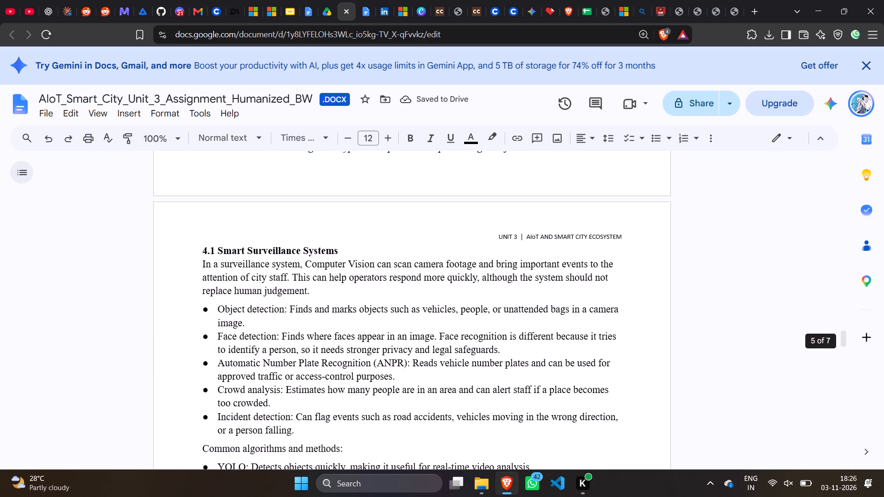
click(219, 246)
key(BackSpace)
key(BackSpace)
key(BackSpace)
key(BackSpace)
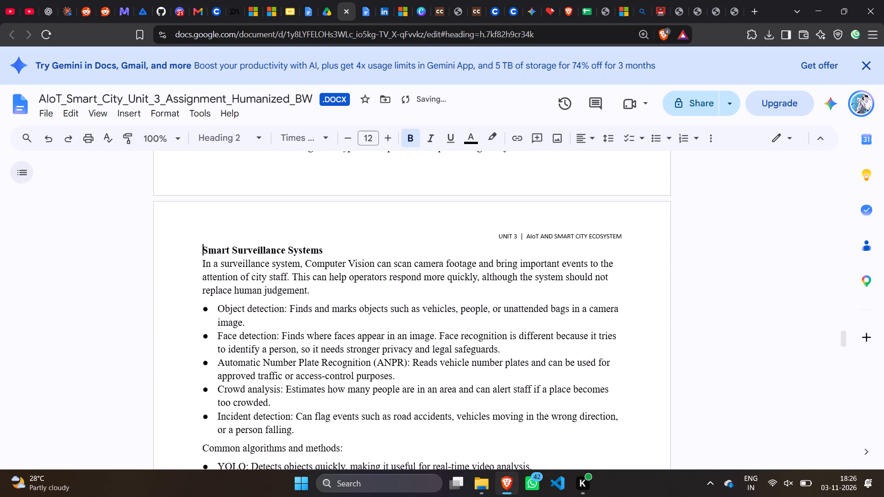
Remove the number from the "4.2 Autonomous Systems" heading.
scroll(311, 300, down, 7)
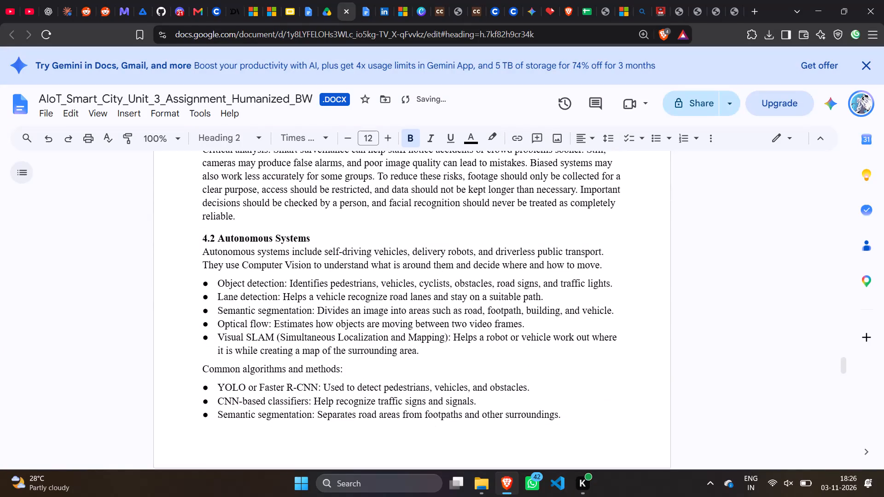
scroll(224, 234, up, 4)
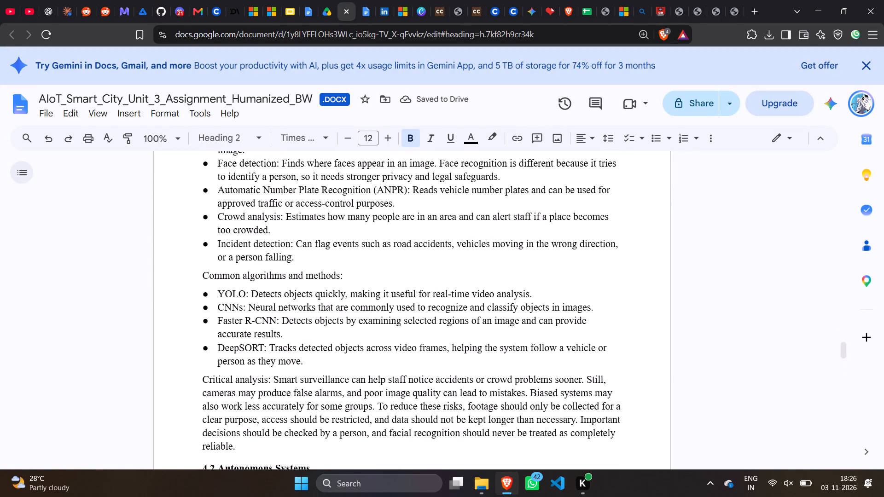
scroll(235, 318, down, 2)
click(217, 358)
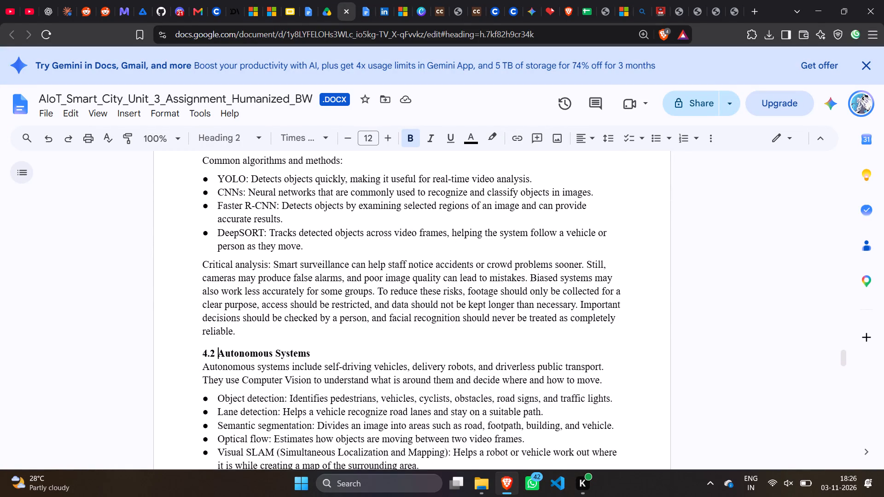
key(BackSpace)
key(BackSpace)
key(BackSpace)
key(BackSpace)
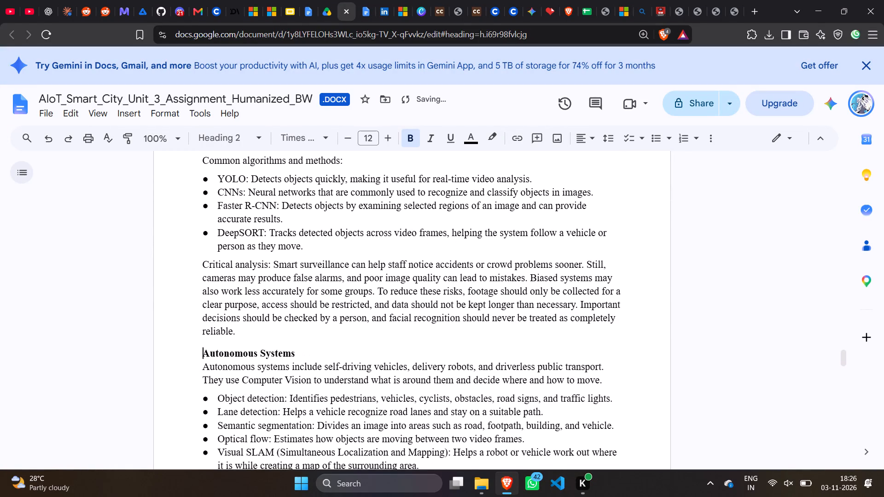
Delete the header text "UNIT 3 | AIoT AND SMART CITY ECOSYSTEM" and return to the document body.
scroll(250, 359, down, 5)
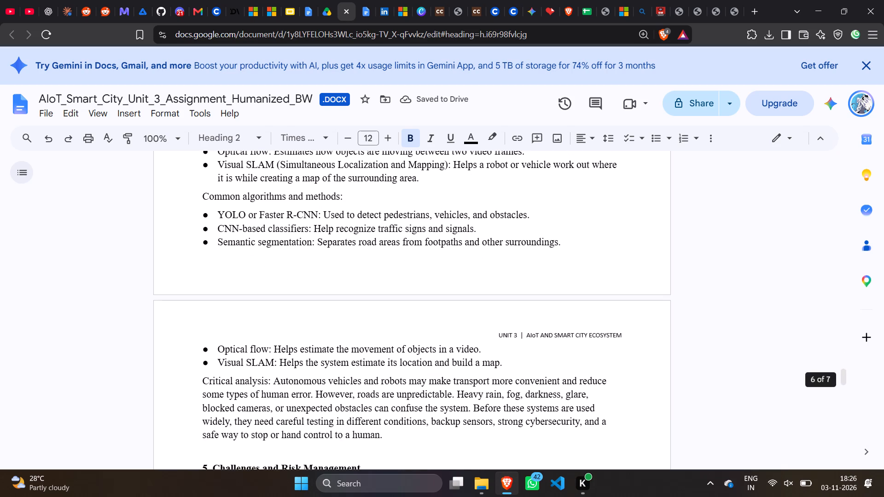
triple_click(570, 333)
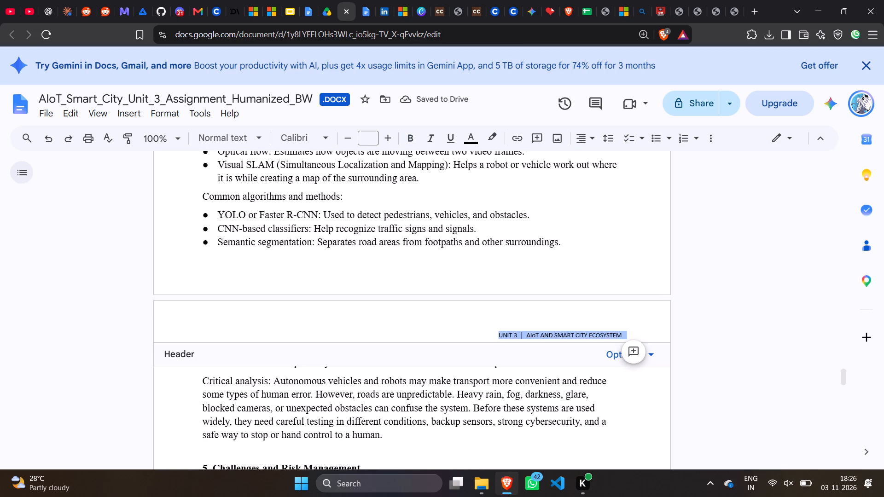
key(BackSpace)
click(604, 276)
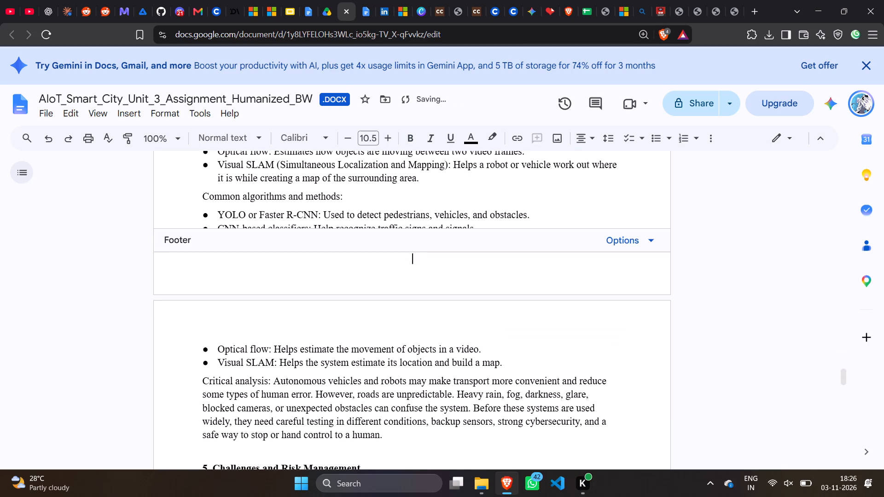
click(560, 201)
Remove the number from the "5. Challenges and Risk Management" heading above the mitigation table.
scroll(558, 381, down, 4)
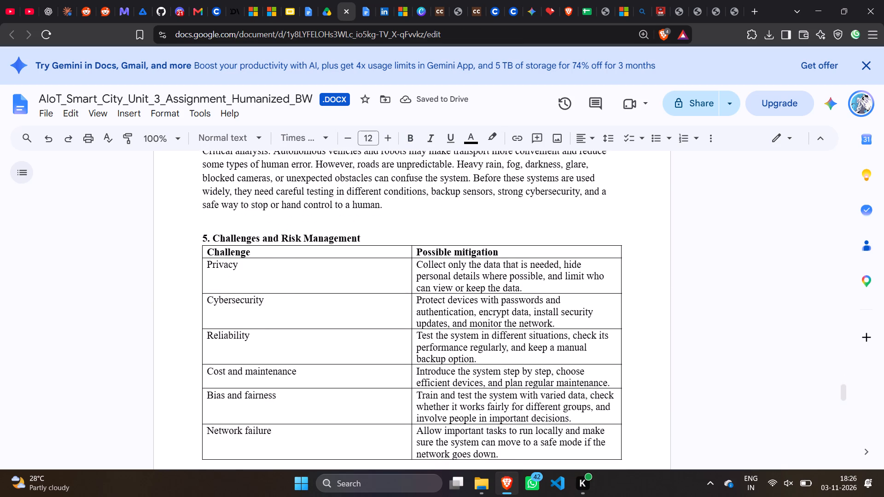
click(213, 239)
key(BackSpace)
key(BackSpace)
key(BackSpace)
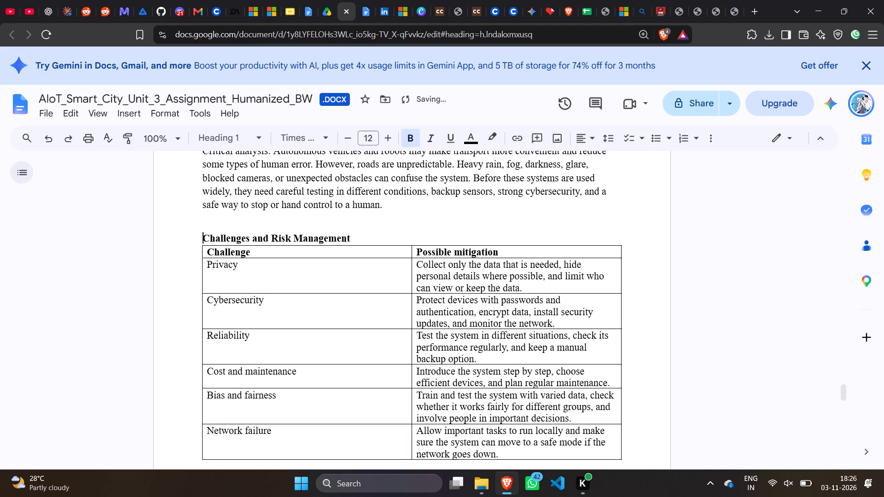
Remove the number from the "6. Conclusion" heading.
scroll(344, 292, down, 4)
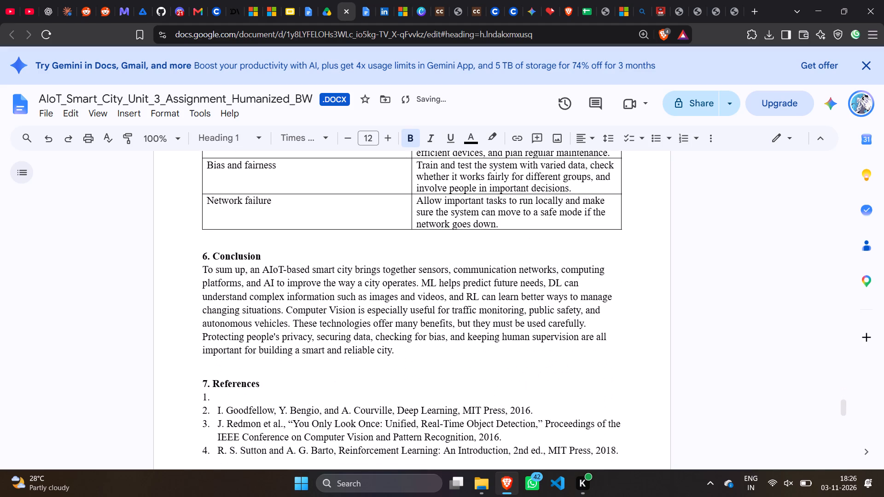
click(216, 257)
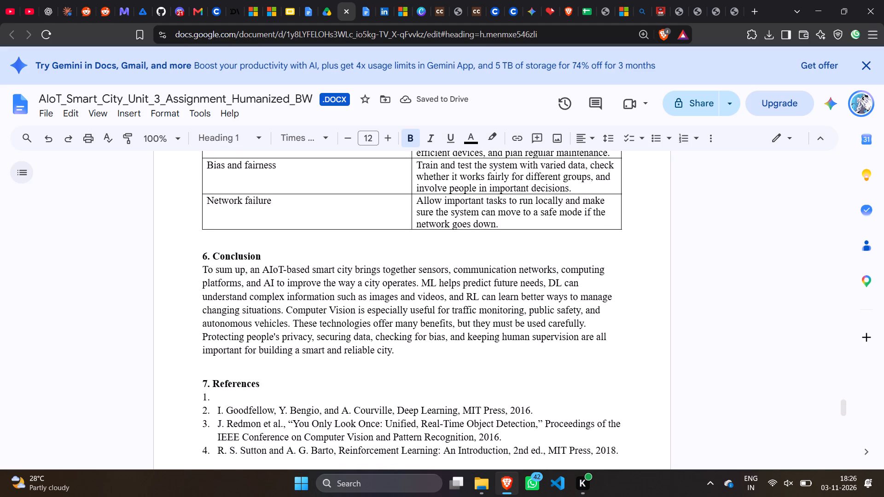
key(BackSpace)
key(BackSpace)
key(BackSpace)
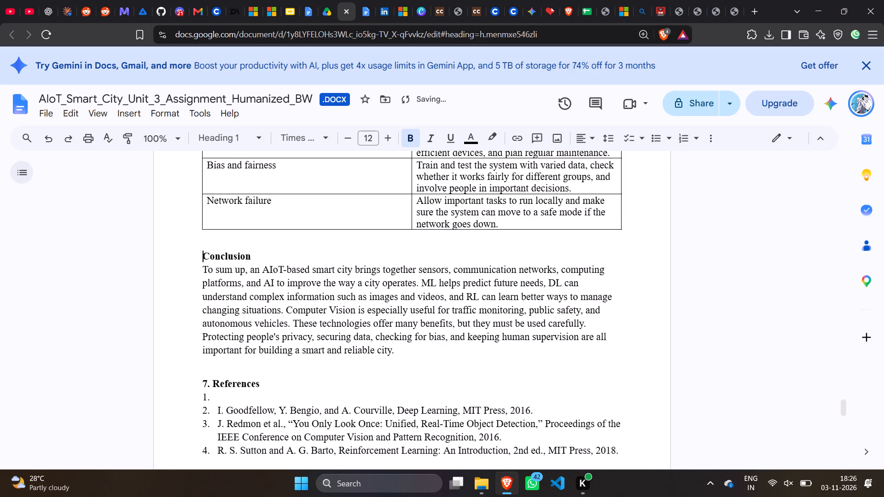
Delete the whole "7. References" section after the conclusion, including its leftover empty list number.
drag(190, 382, 556, 496)
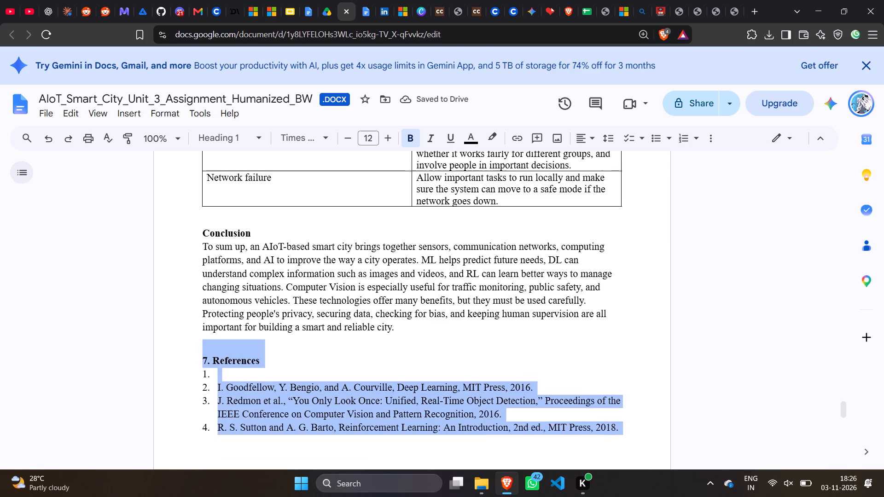
drag(556, 496, 557, 496)
key(BackSpace)
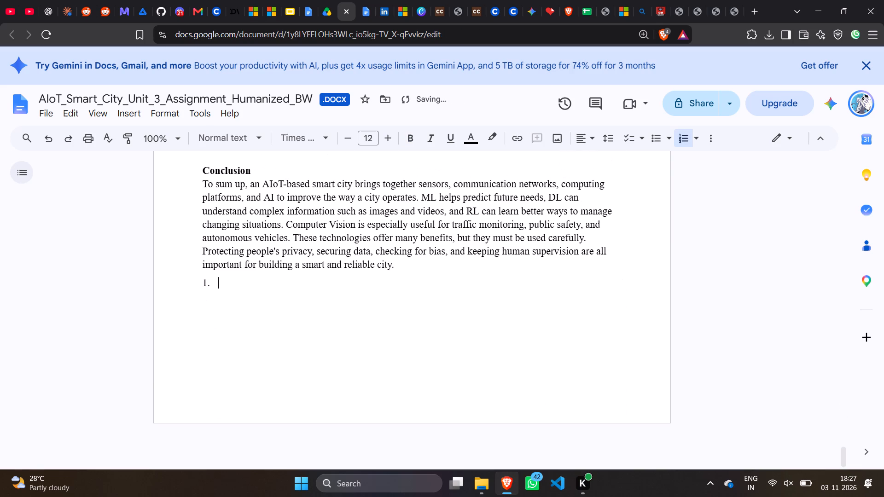
key(BackSpace)
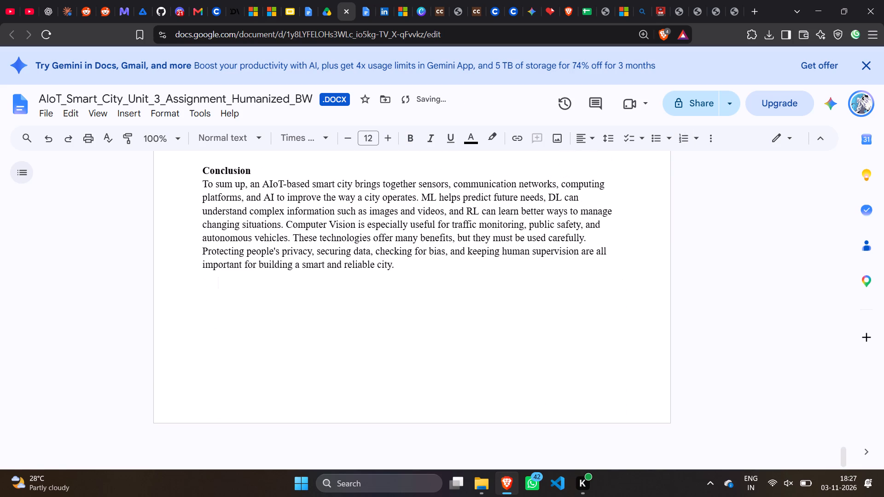
Delete the first page's "ASSIGNMENT – UNIT 3" title block together with the Name, Roll No., Subject and Date table.
scroll(674, 458, up, 5)
scroll(539, 356, up, 6)
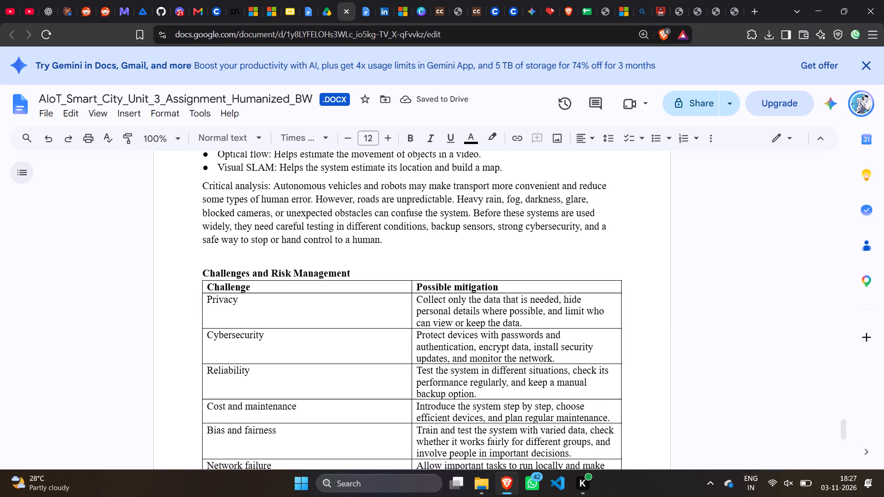
scroll(539, 356, up, 5)
scroll(539, 356, up, 19)
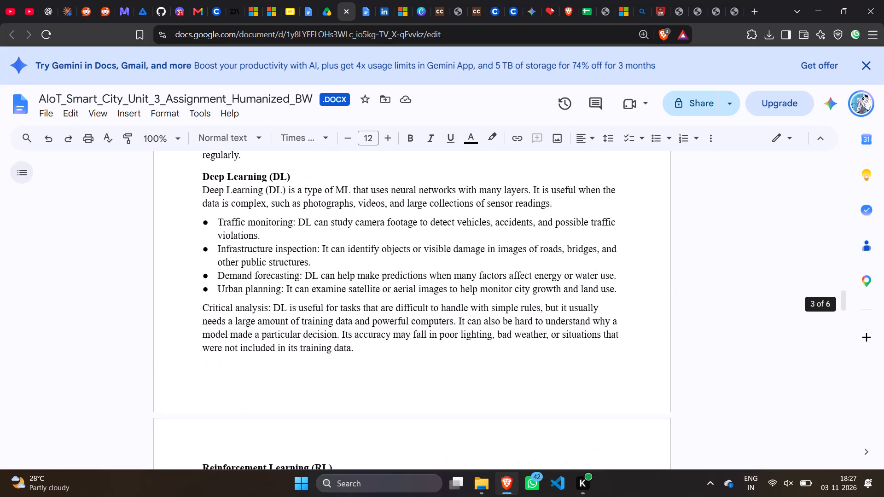
scroll(539, 356, up, 20)
scroll(539, 356, up, 18)
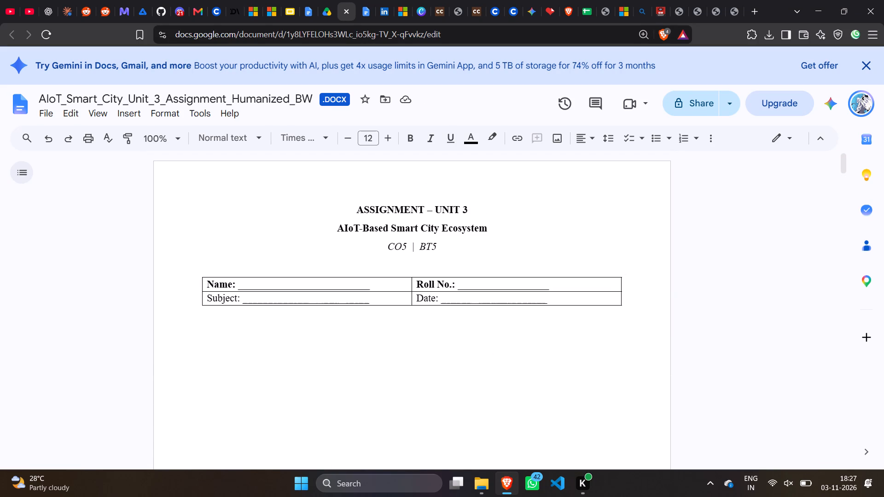
drag(342, 200, 577, 292)
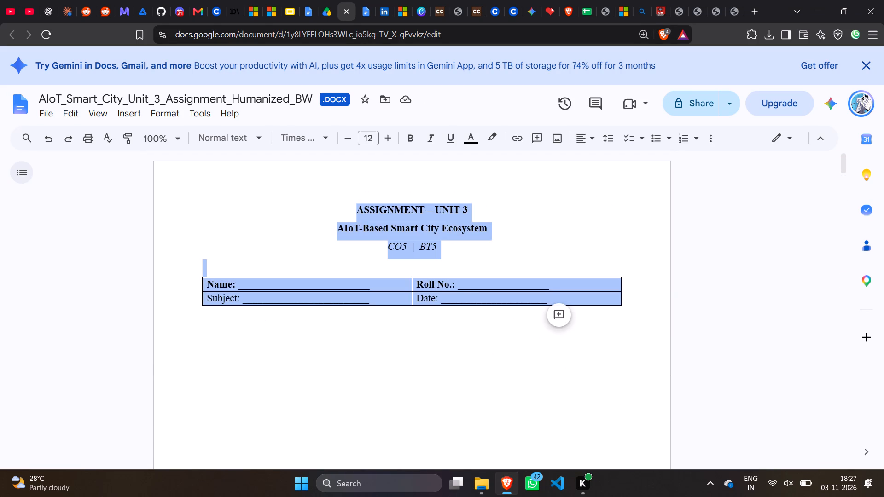
key(BackSpace)
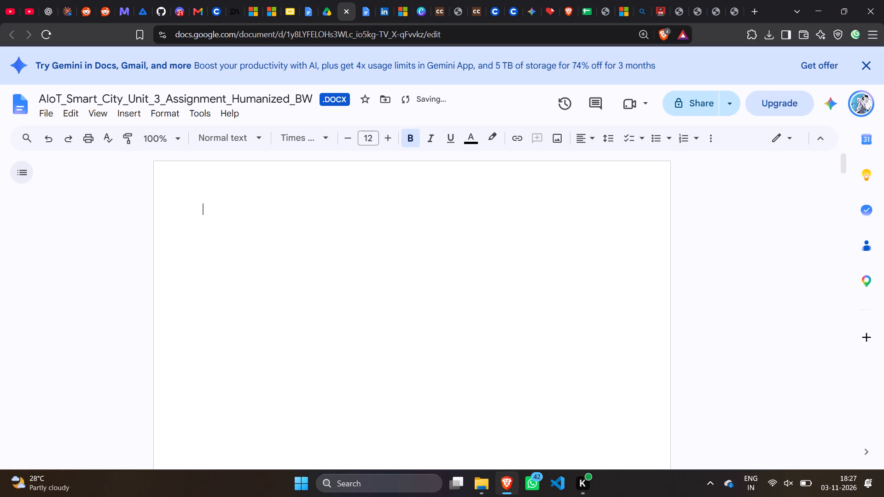
Find the Title_Page_Index_template document among the recent documents on the Docs home page and open it.
click(304, 21)
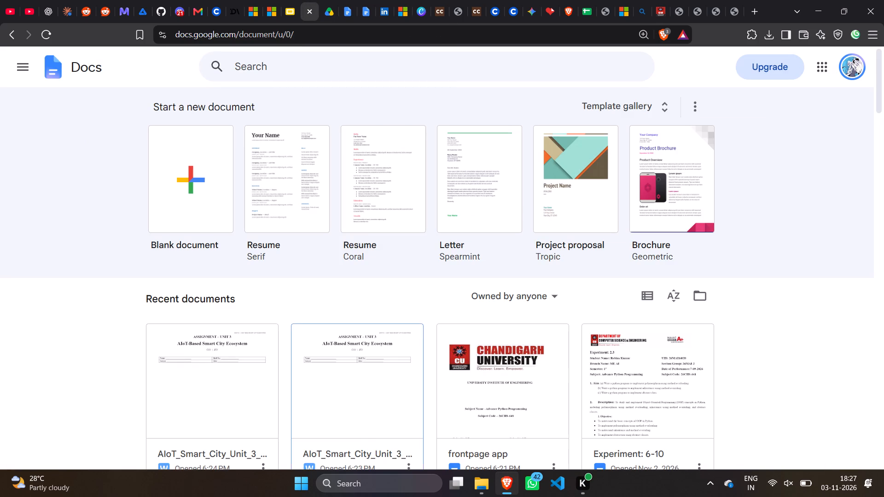
scroll(512, 383, down, 2)
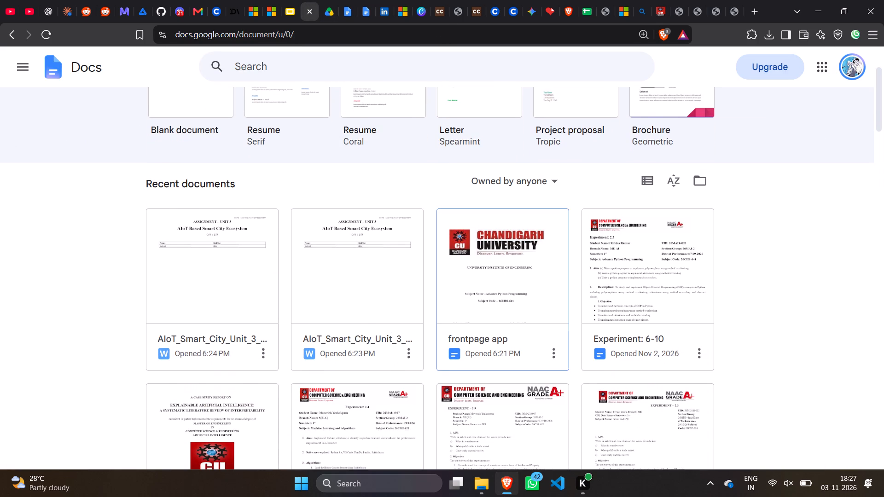
scroll(504, 284, down, 3)
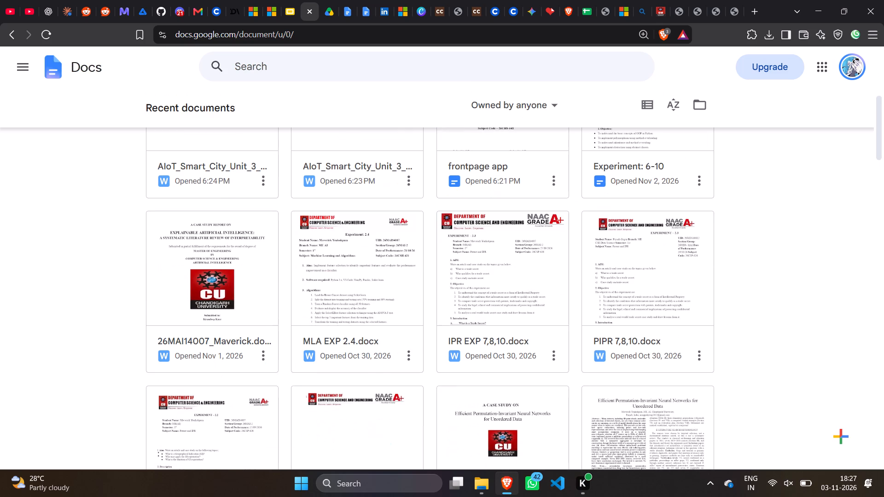
scroll(398, 244, down, 2)
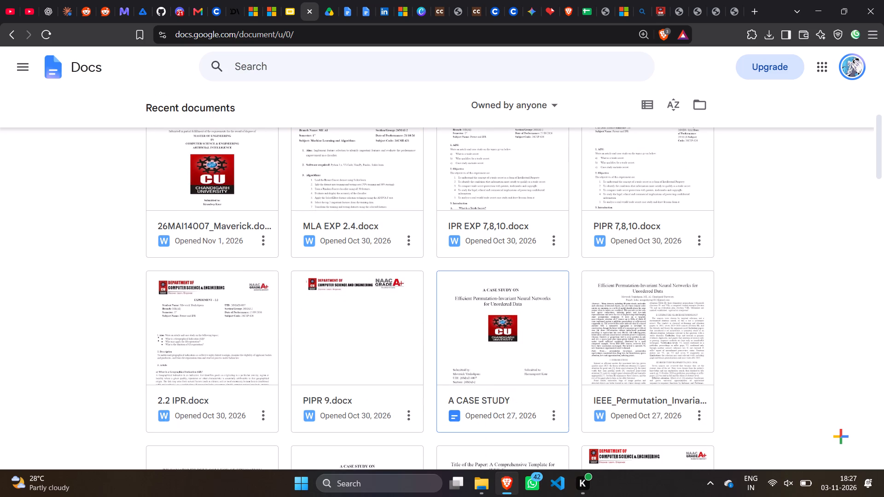
scroll(549, 346, down, 3)
scroll(549, 346, up, 3)
scroll(508, 353, down, 4)
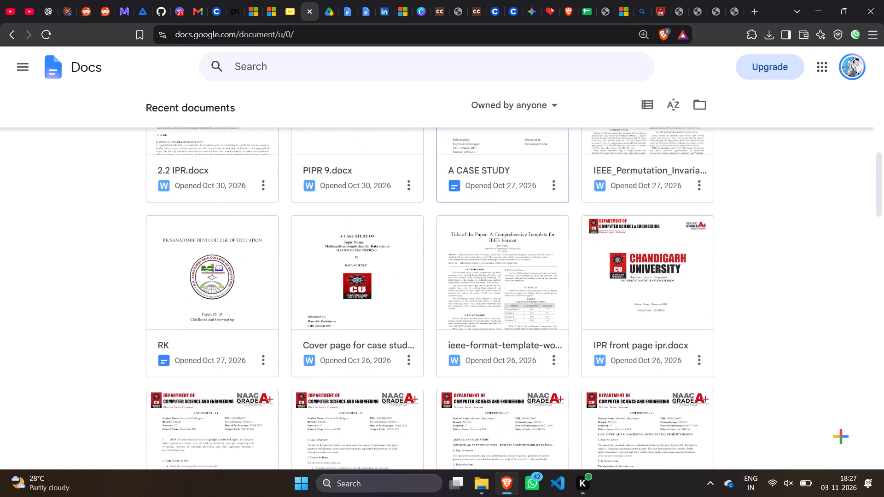
scroll(508, 353, up, 5)
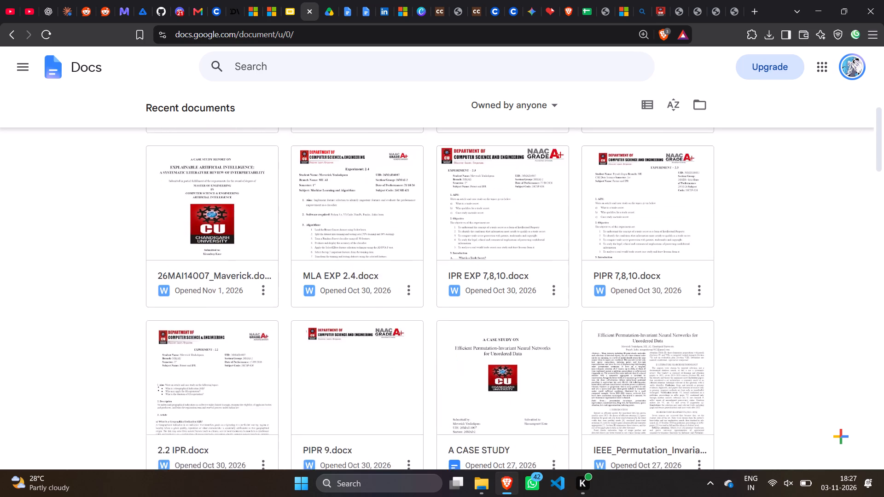
scroll(508, 353, up, 3)
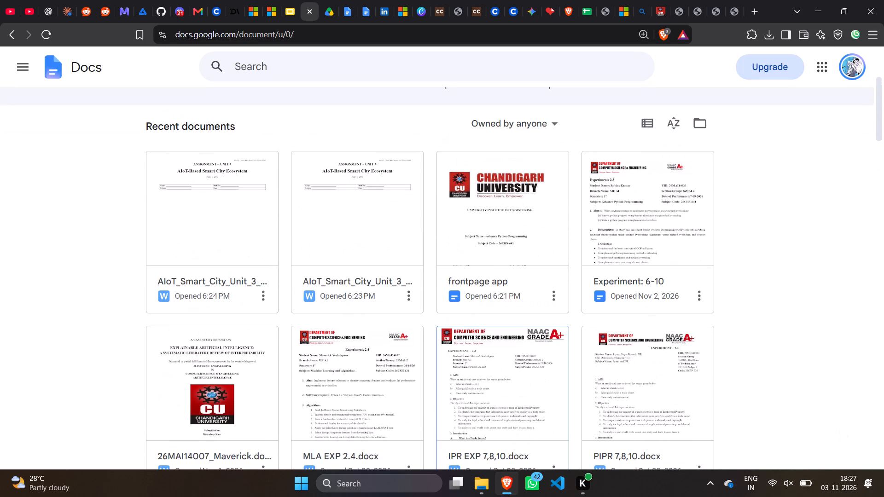
scroll(506, 354, down, 8)
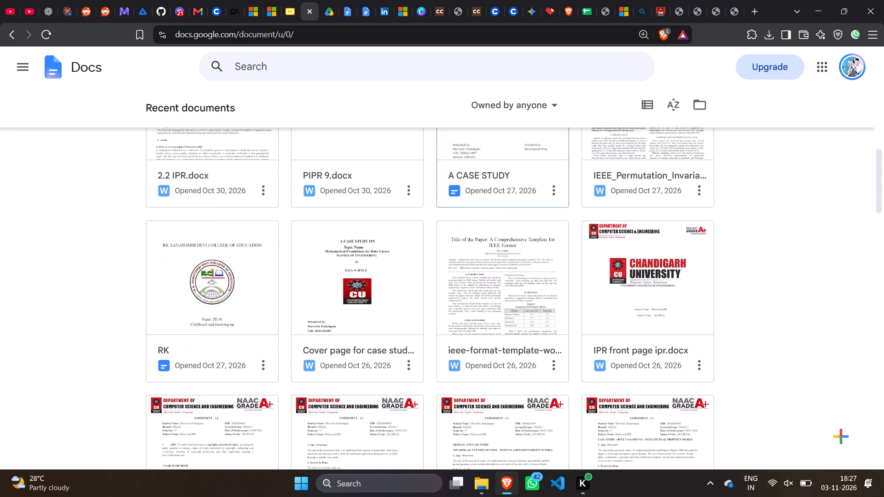
scroll(505, 354, down, 6)
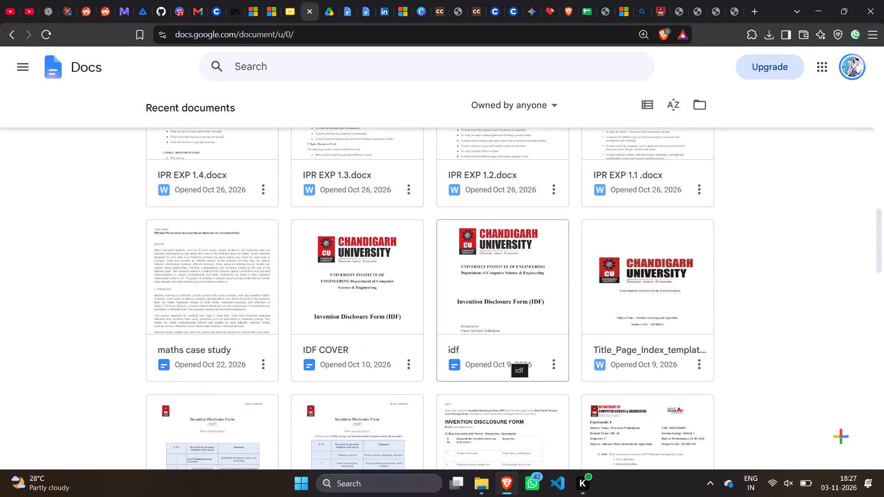
click(651, 319)
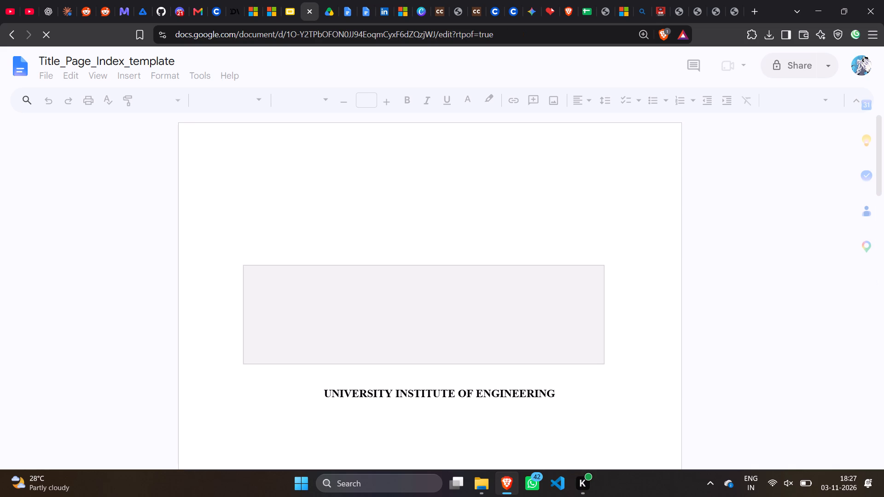
Copy the template's title page from above the Chandigarh University logo through the submission details, and return to the AIoT Smart City assignment.
drag(220, 197, 400, 320)
click(358, 234)
drag(220, 276, 353, 385)
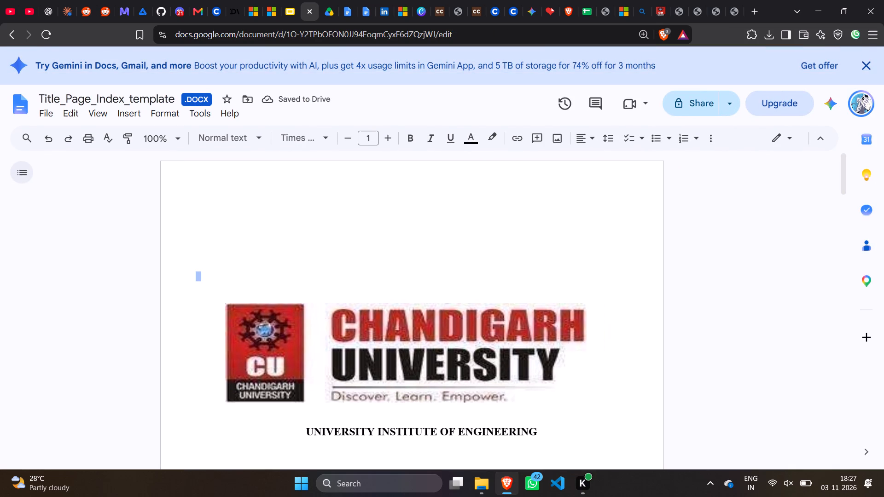
drag(353, 385, 581, 179)
scroll(353, 385, down, 5)
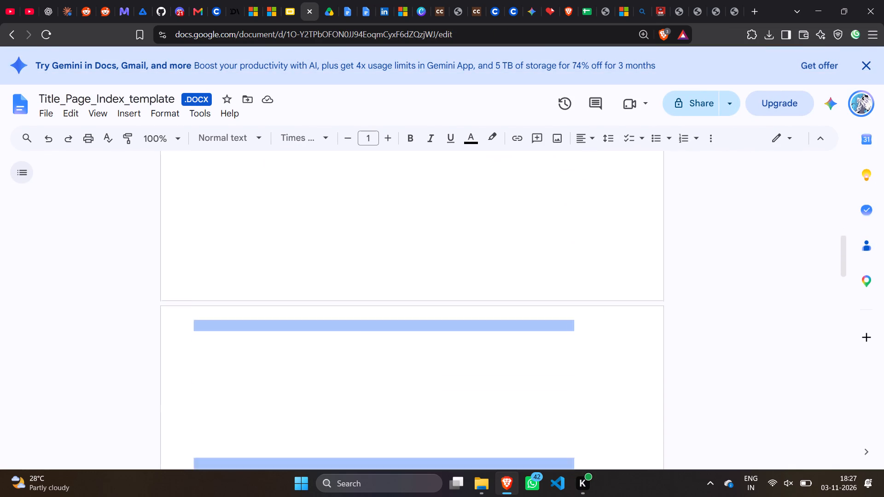
drag(581, 179, 572, 147)
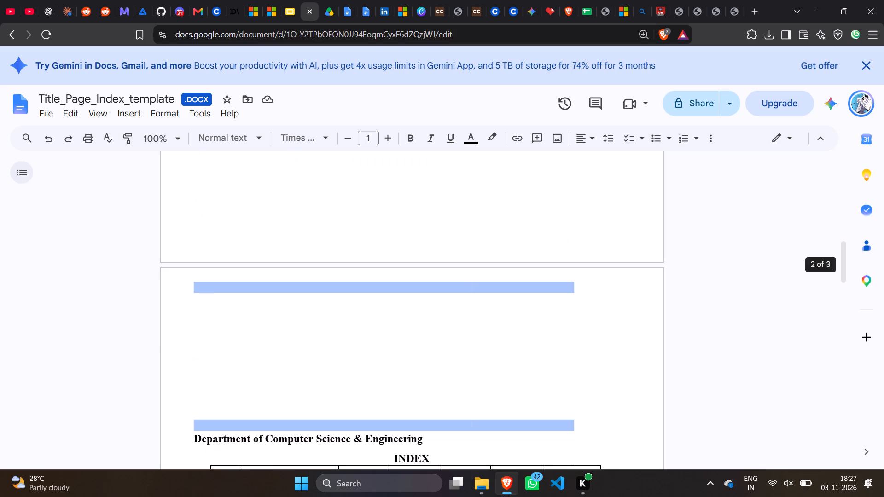
drag(572, 147, 570, 152)
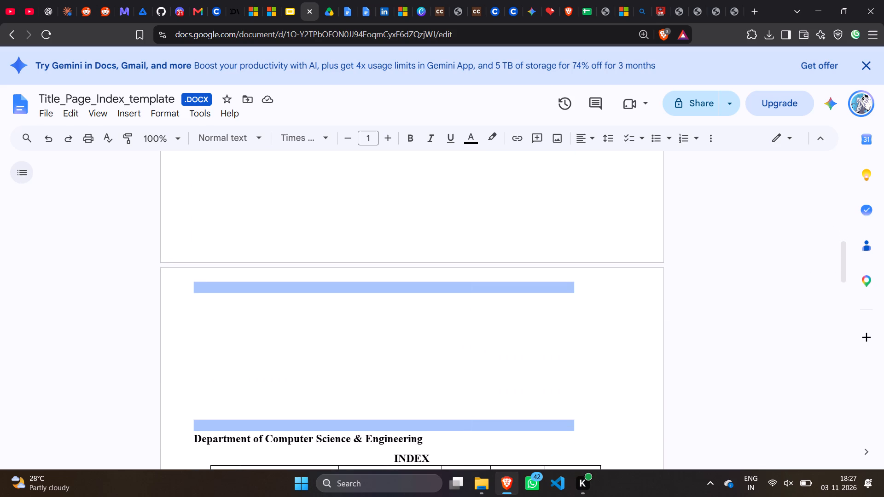
drag(570, 152, 541, 387)
scroll(541, 387, down, 2)
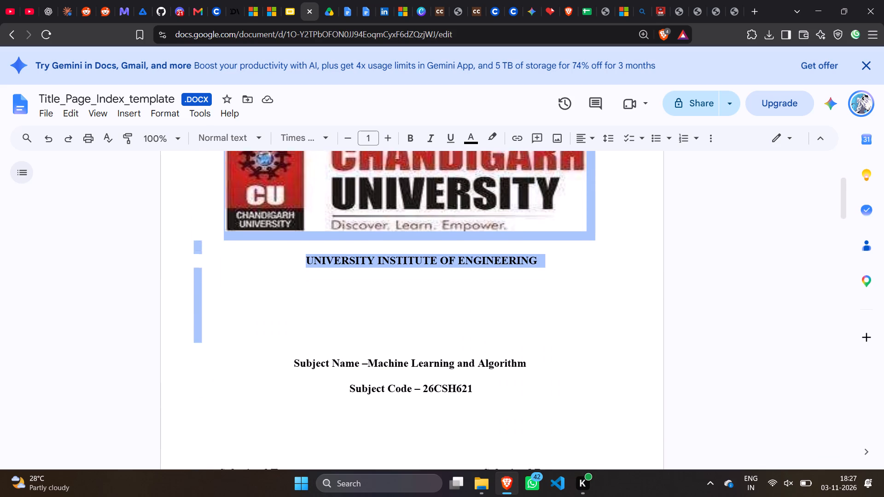
drag(541, 387, 531, 278)
scroll(541, 376, down, 1)
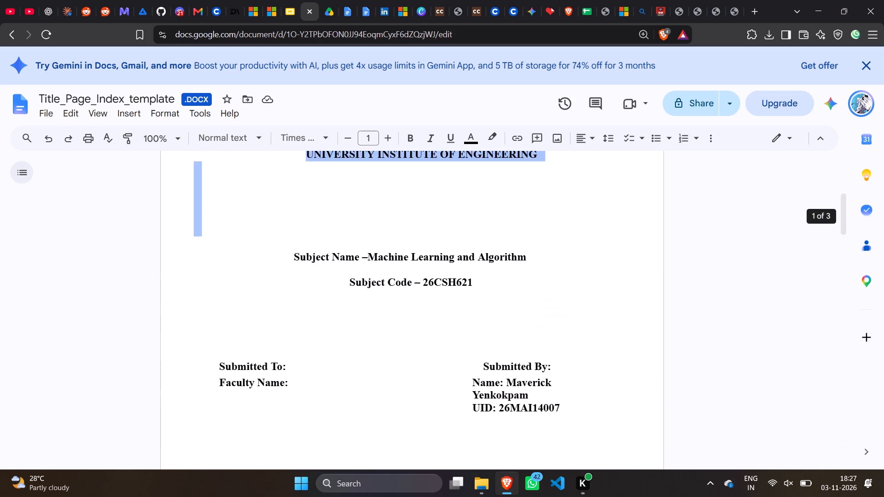
drag(531, 278, 552, 390)
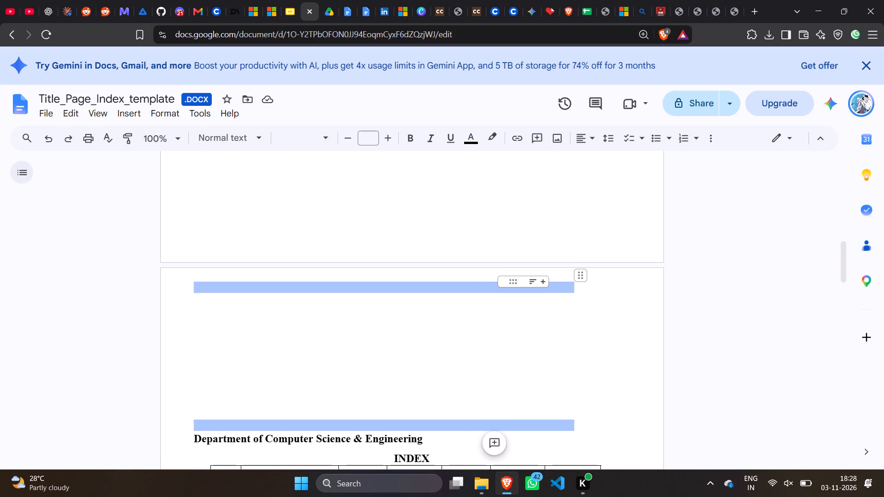
key(ctrl+c)
click(344, 19)
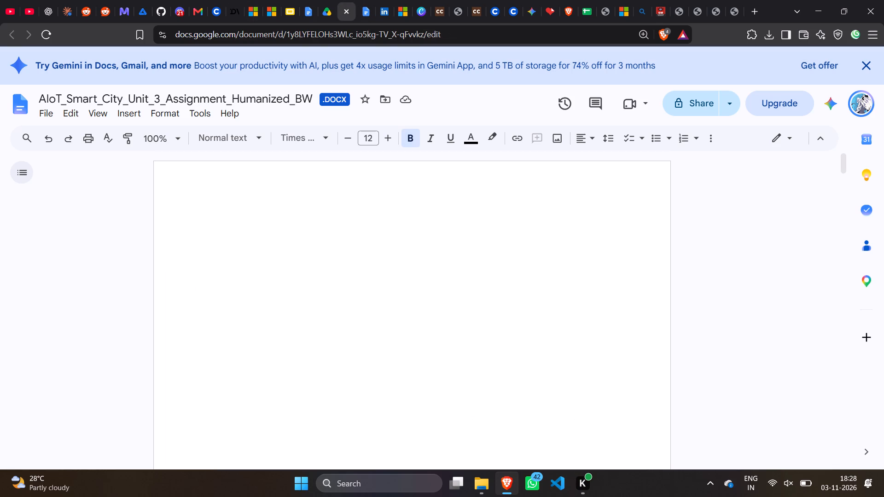
Paste the copied title page at the start of the assignment and remove the surplus blank lines before the "Question" heading.
key(ctrl+v)
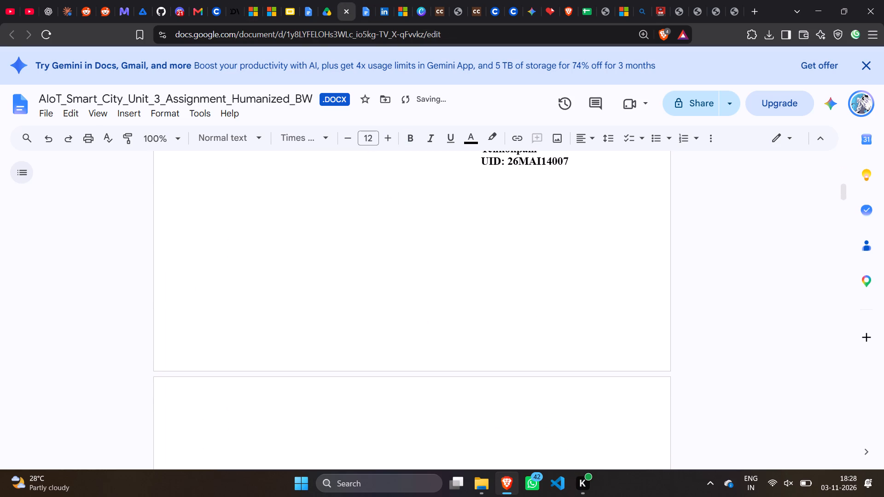
key(BackSpace)
key(BackSpace)
key(Down)
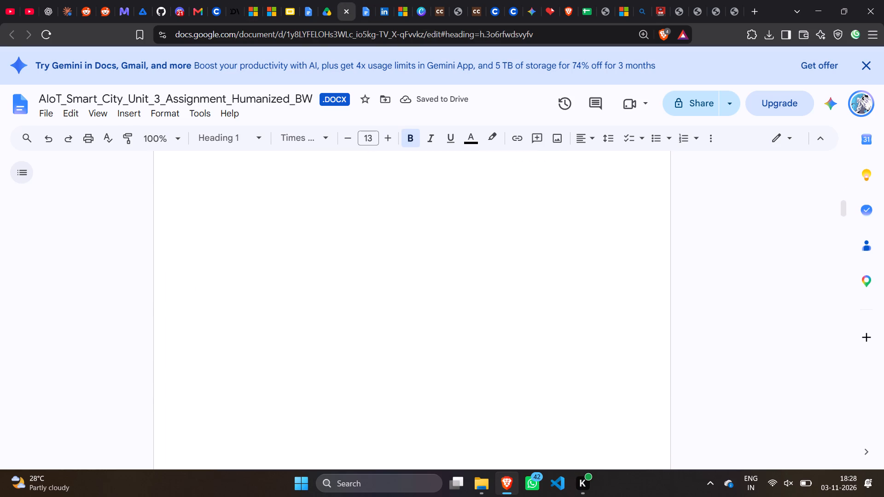
key(BackSpace)
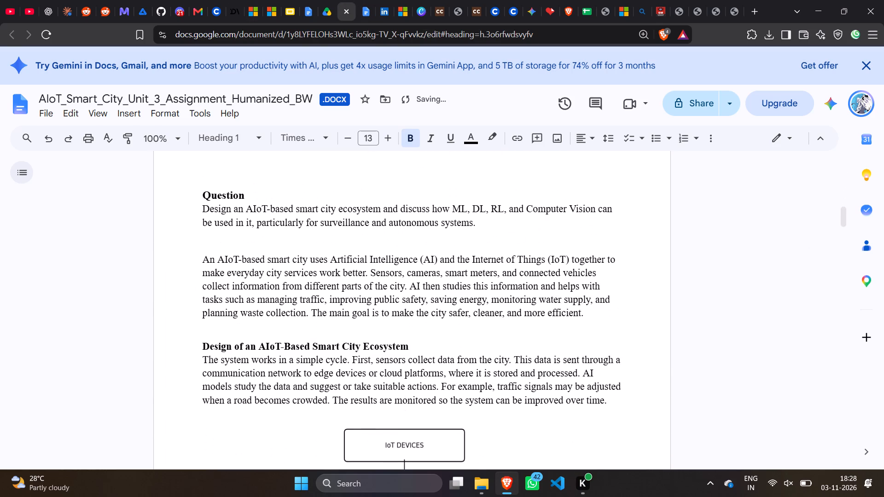
Review the pasted title page from the submission details up to the Chandigarh University logo.
scroll(281, 379, up, 8)
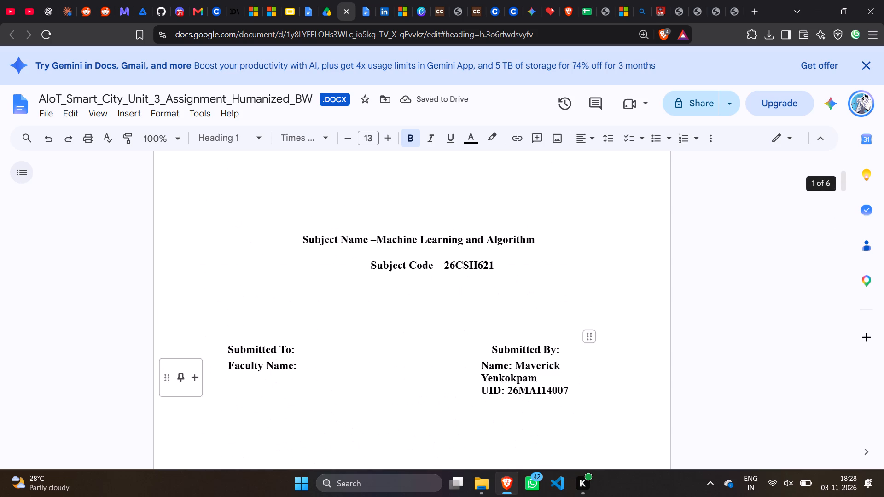
scroll(281, 379, up, 3)
scroll(425, 402, up, 1)
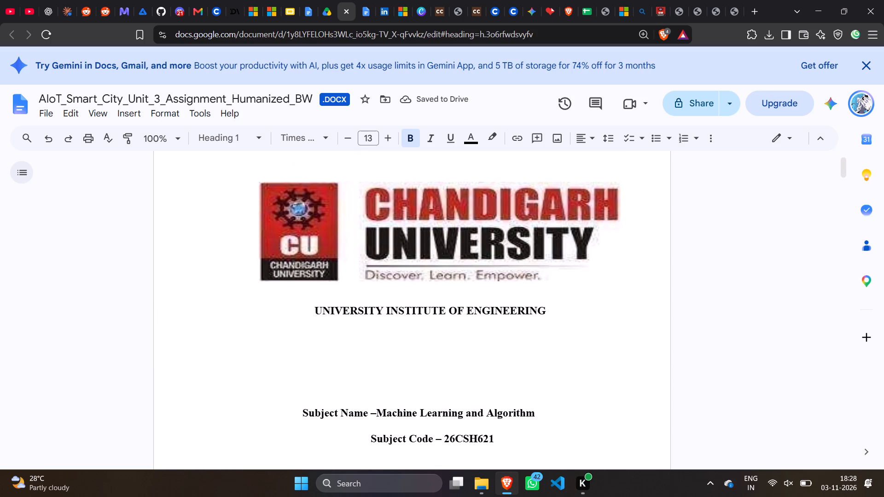
scroll(425, 402, up, 2)
scroll(425, 402, down, 4)
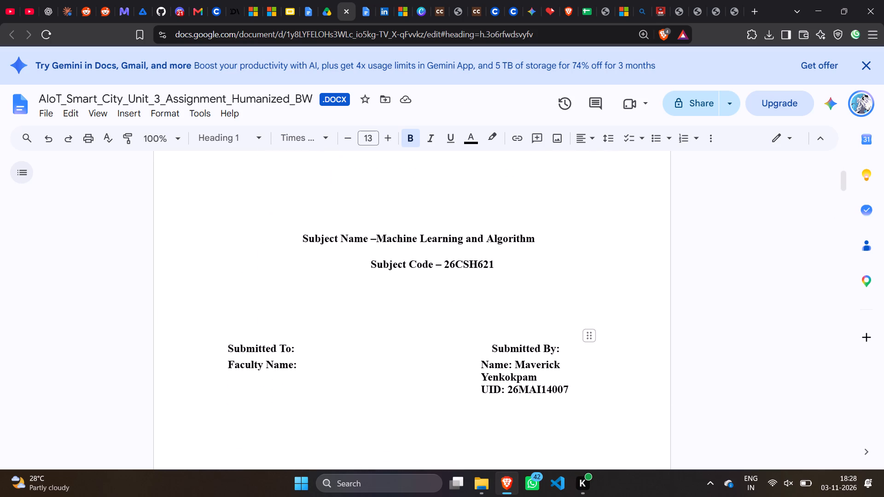
scroll(422, 395, up, 4)
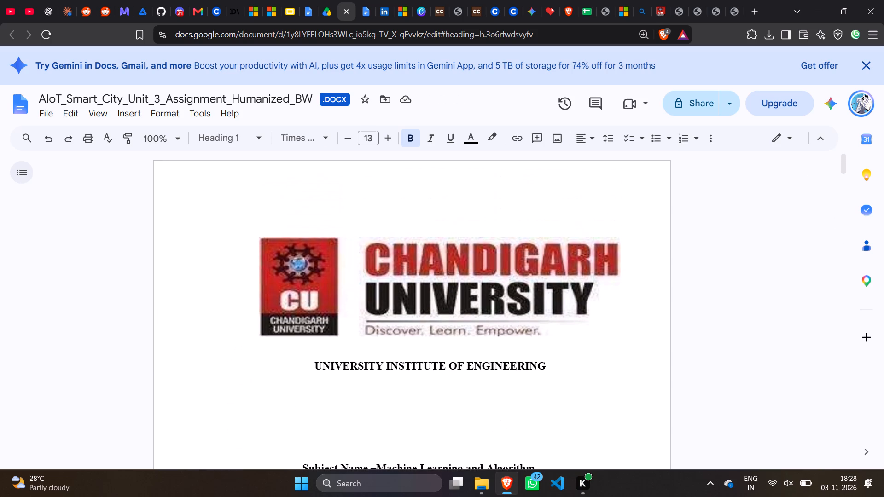
scroll(364, 373, up, 1)
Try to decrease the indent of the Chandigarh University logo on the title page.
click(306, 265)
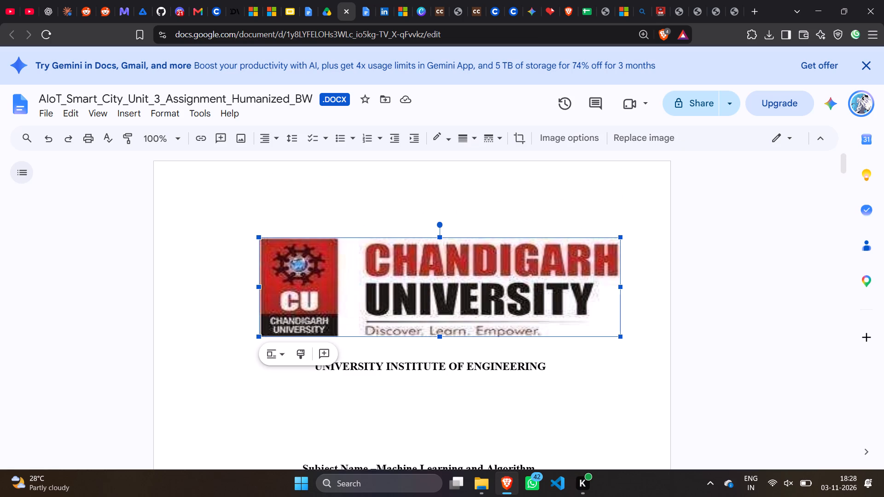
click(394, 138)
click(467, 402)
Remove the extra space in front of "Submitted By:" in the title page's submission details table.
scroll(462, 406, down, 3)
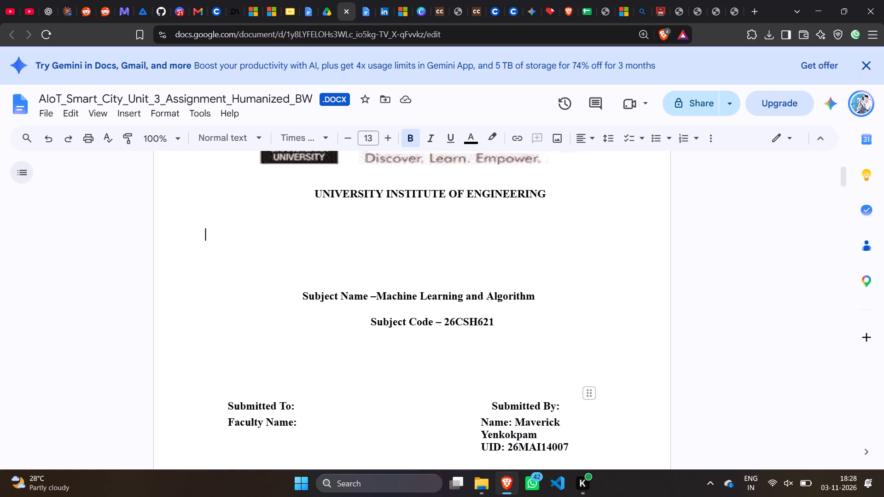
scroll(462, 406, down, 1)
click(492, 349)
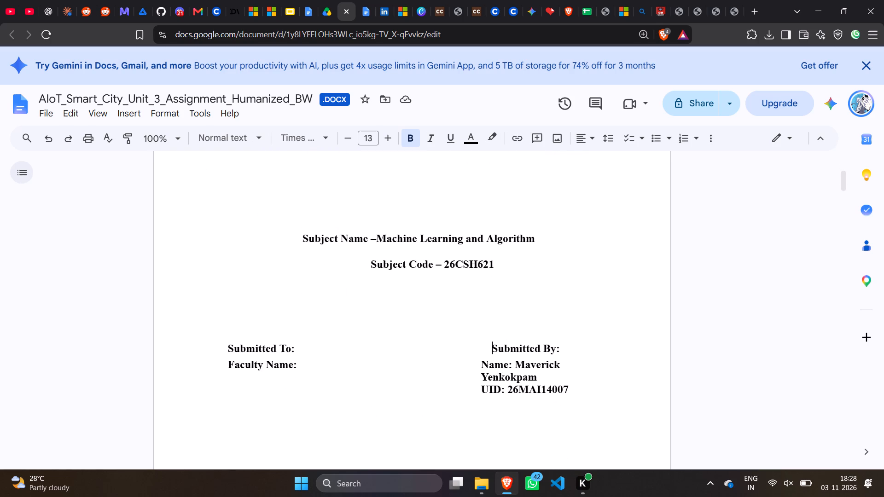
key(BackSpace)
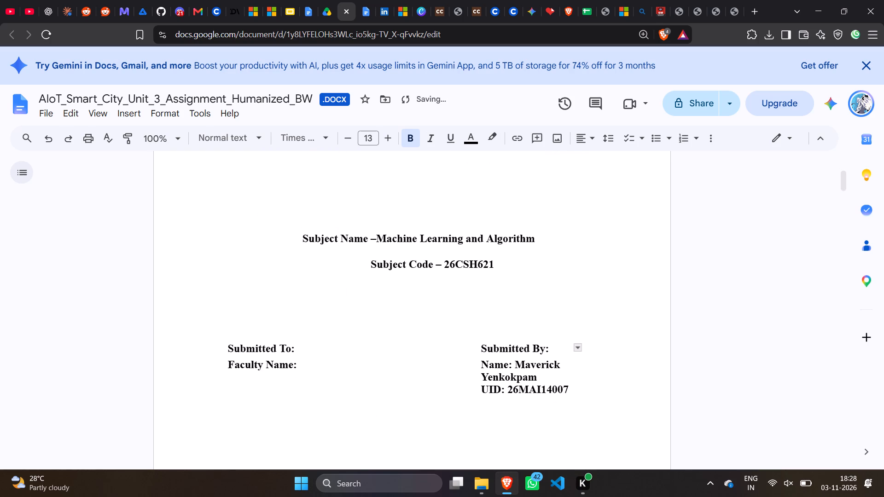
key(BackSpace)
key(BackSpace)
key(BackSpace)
Delete the "Submitted To" and "Submitted By" table from the title page and insert a page break before "Question".
drag(218, 336, 410, 402)
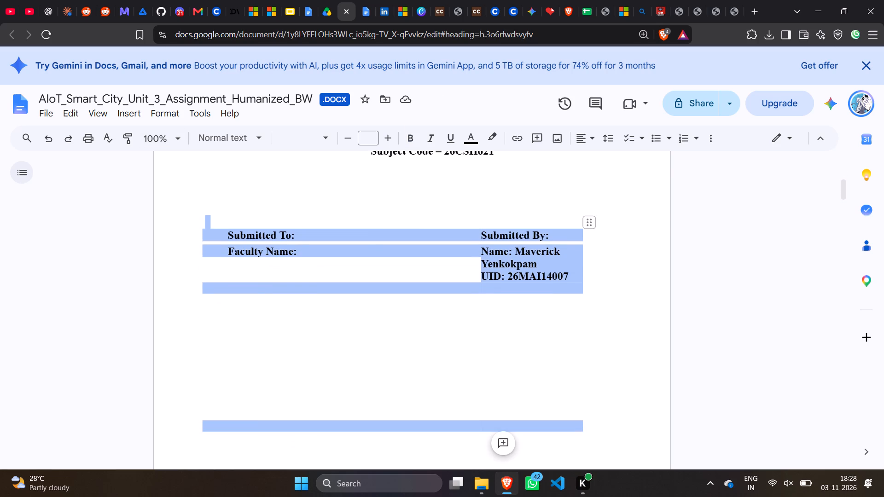
key(BackSpace)
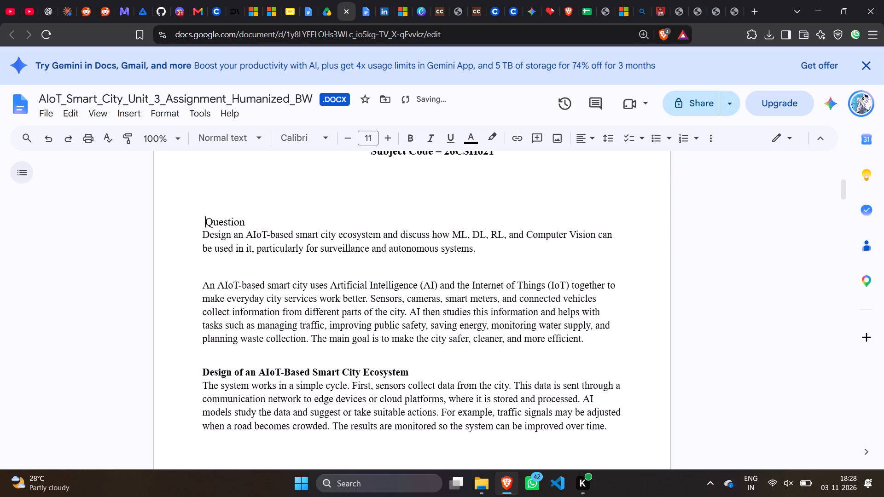
key(ctrl+Return)
Copy the Chandigarh University logo, delete the title page content down through the subject code, and paste the logo back alone.
scroll(410, 402, up, 4)
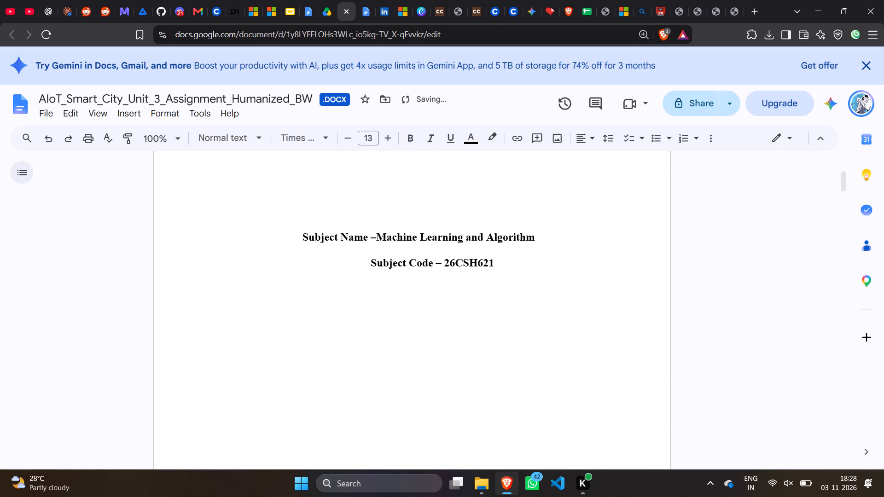
scroll(410, 402, up, 4)
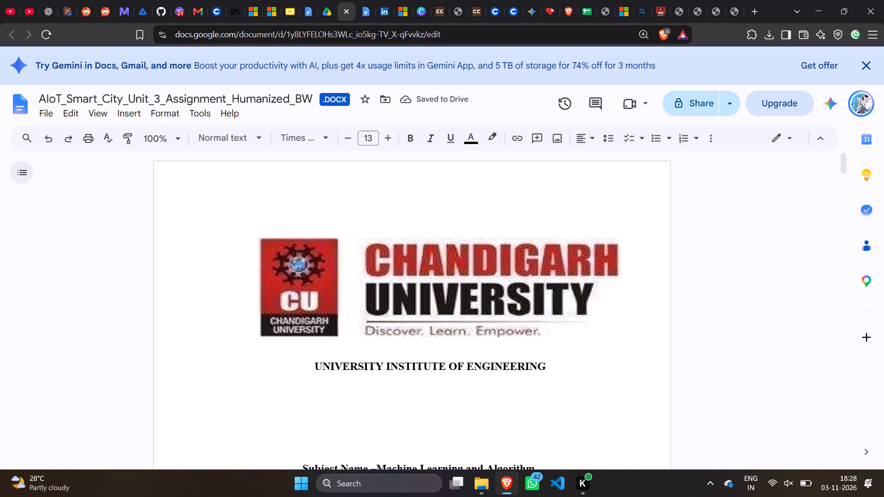
click(322, 282)
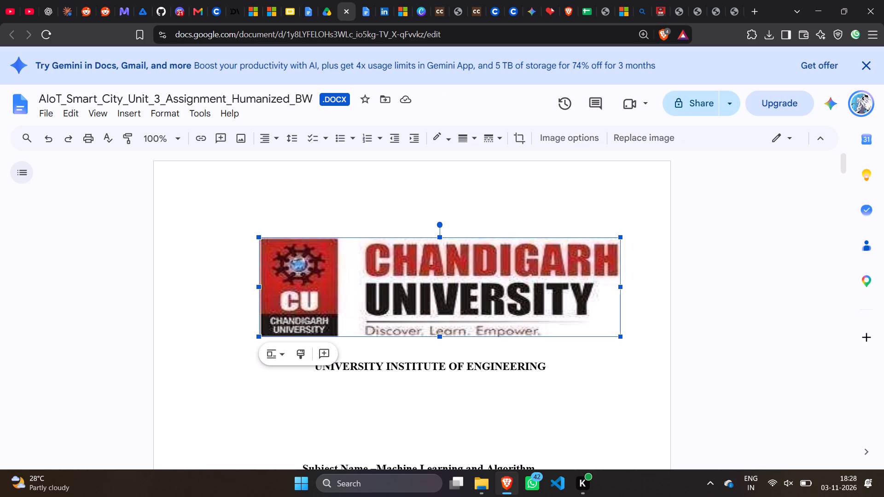
key(ctrl+c)
drag(211, 209, 344, 318)
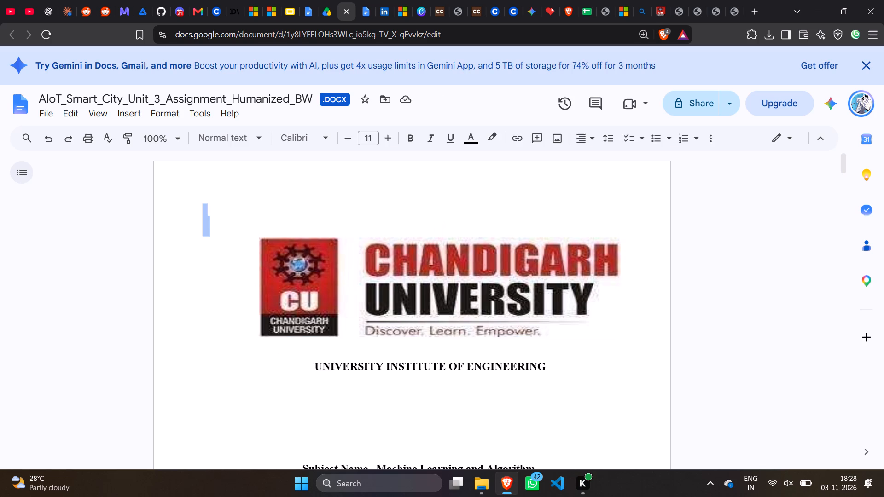
drag(344, 318, 505, 324)
scroll(384, 337, down, 1)
scroll(450, 339, down, 2)
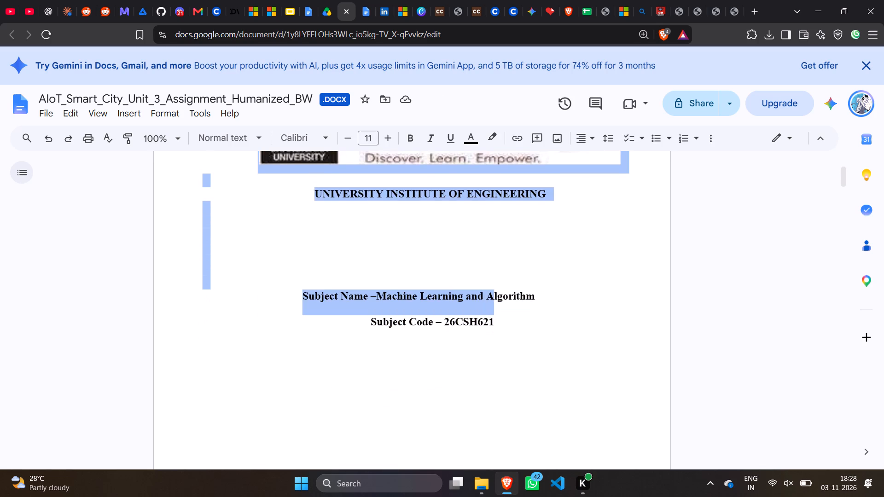
drag(505, 324, 506, 324)
key(BackSpace)
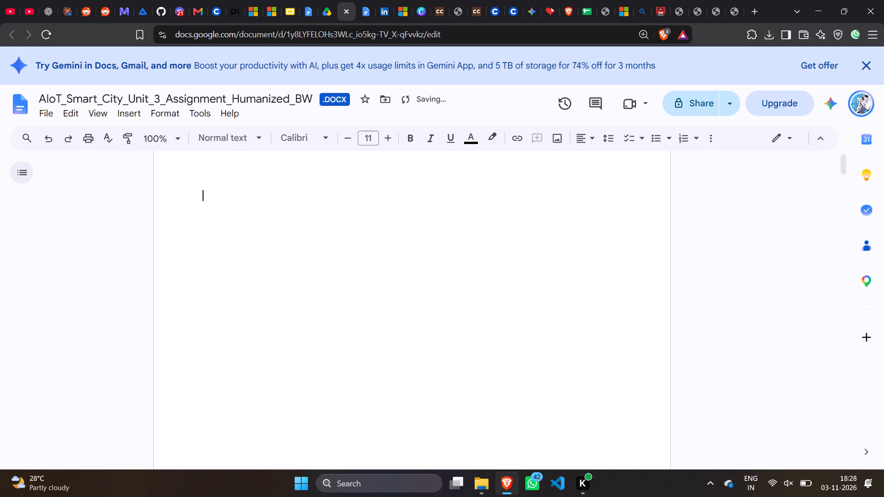
key(ctrl+v)
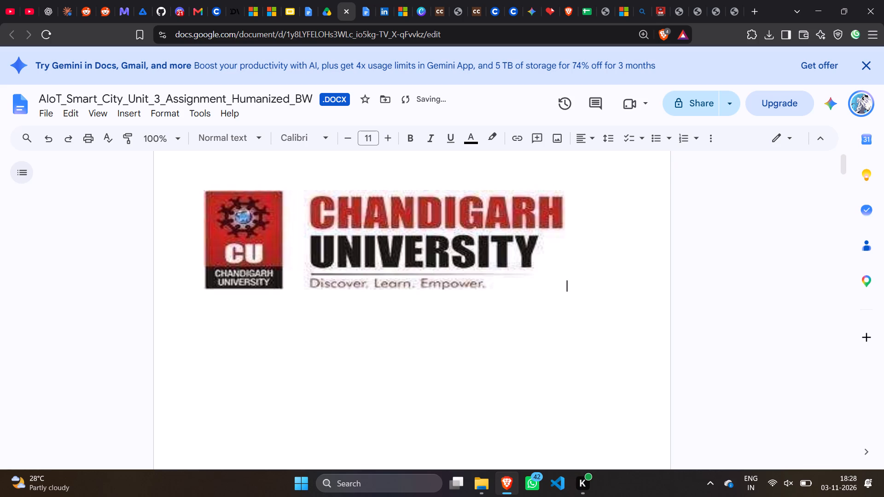
Center the pasted Chandigarh University logo on the title page.
click(424, 243)
click(269, 140)
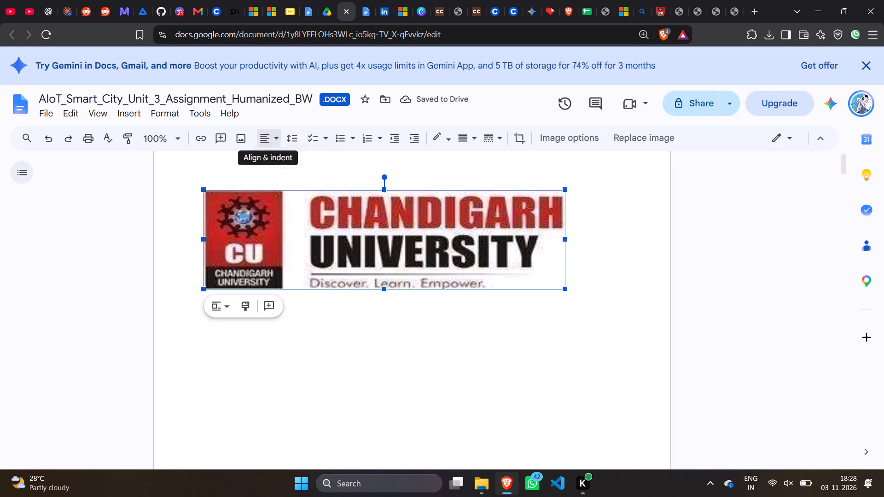
click(290, 162)
Copy the "UNIVERSITY INSTITUTE OF ENGINEERING" line from Title_Page_Index_template and return to the space below the logo in the assignment.
click(443, 401)
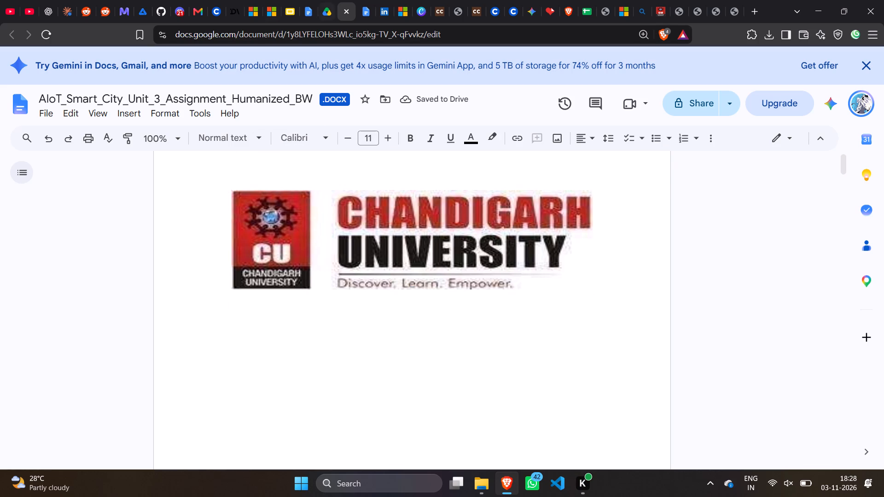
click(310, 17)
scroll(395, 328, up, 6)
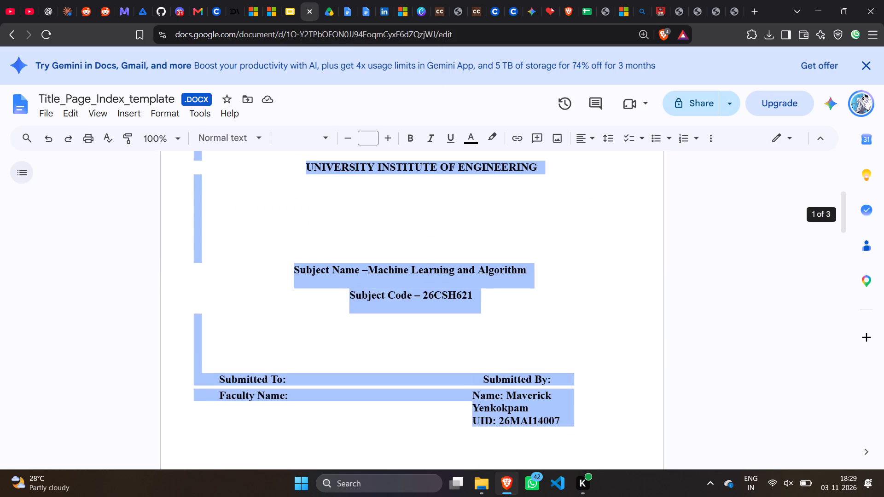
scroll(395, 328, up, 3)
triple_click(384, 340)
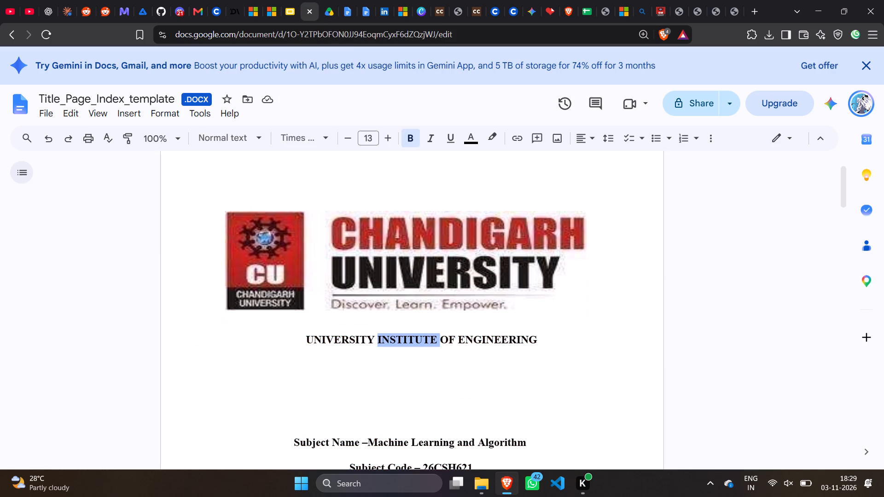
key(ctrl+c)
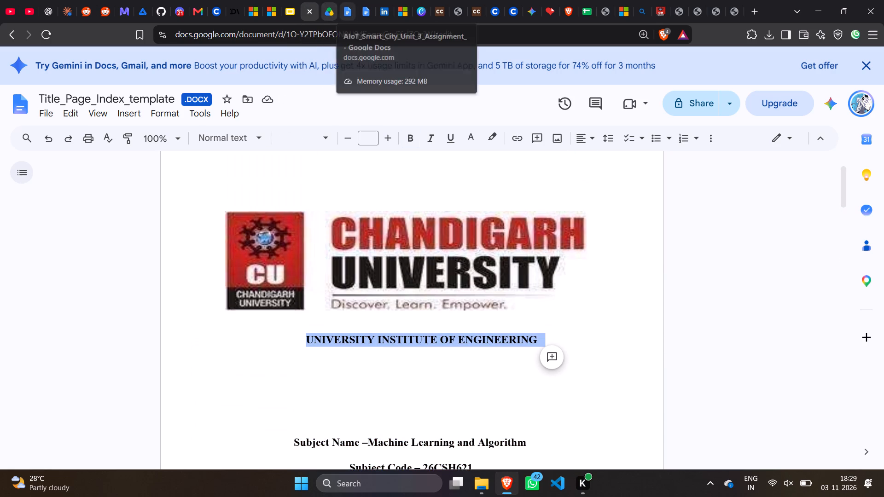
click(352, 13)
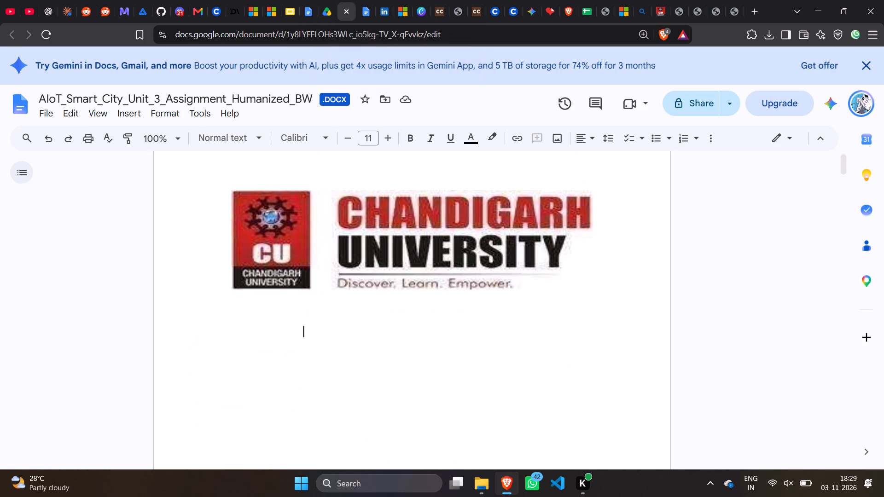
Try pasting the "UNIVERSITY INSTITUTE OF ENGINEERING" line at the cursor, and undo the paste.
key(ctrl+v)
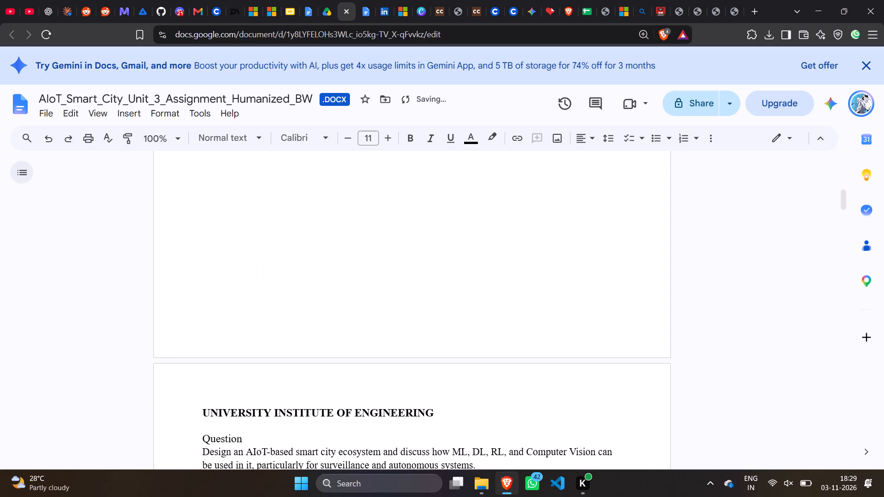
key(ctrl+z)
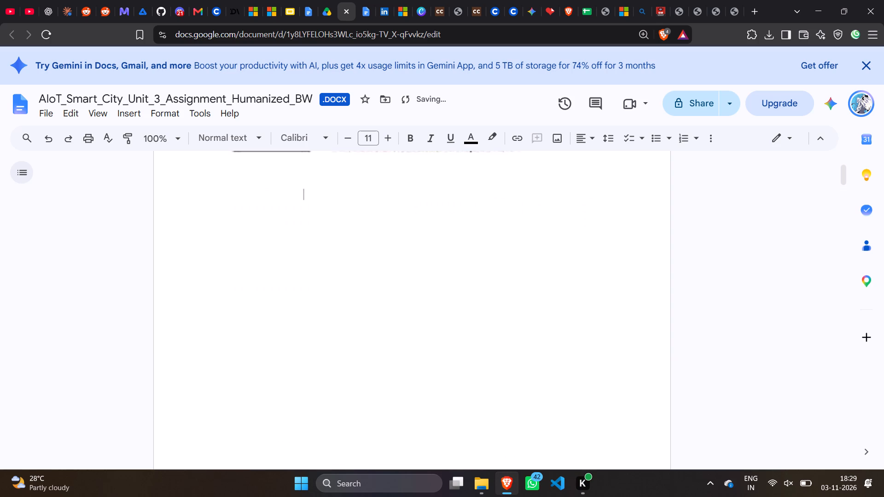
Redo the page break after the logo and paste the "UNIVERSITY INSTITUTE OF ENGINEERING" line beneath the logo on the title page.
key(BackSpace)
key(ctrl+Return)
key(Up)
key(ctrl+v)
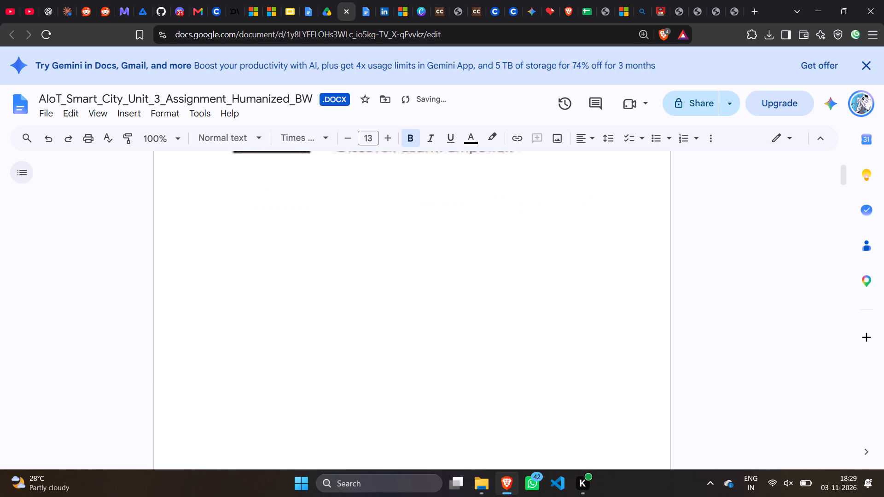
scroll(386, 292, up, 3)
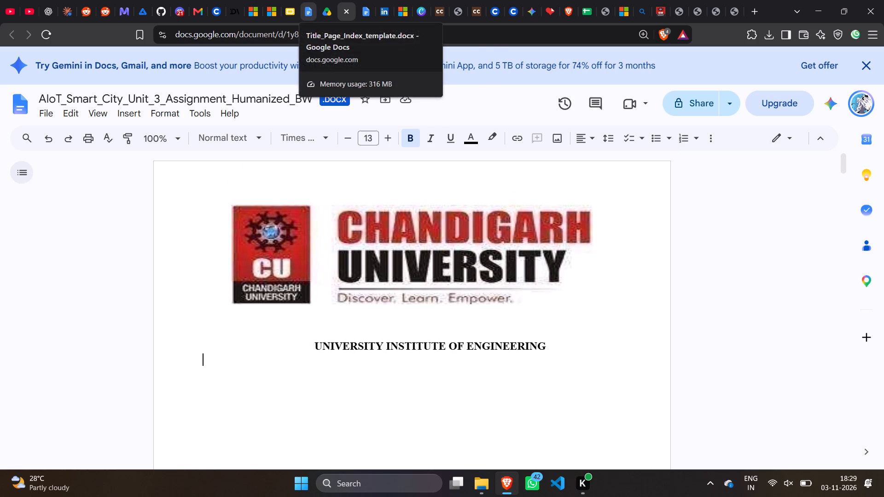
Examine the title page layout and submission details in the frontpage app document and Title_Page_Index_template, and return to the assignment.
click(362, 20)
scroll(346, 384, down, 3)
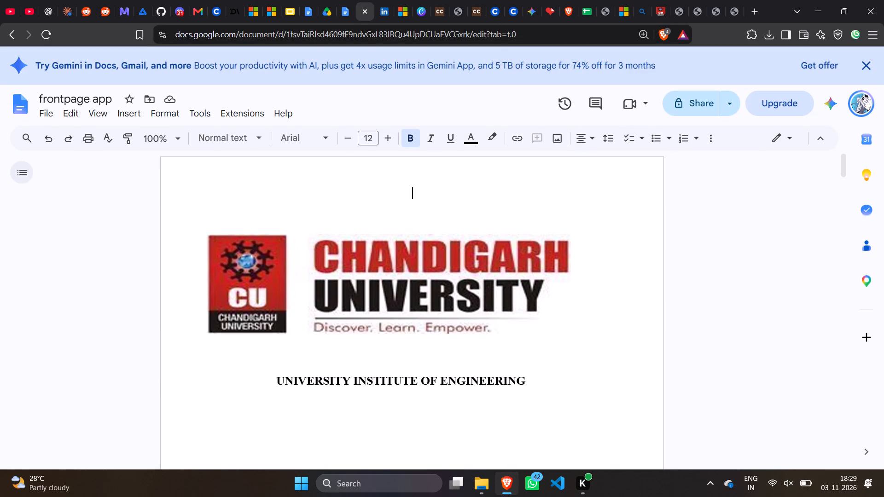
scroll(346, 385, down, 2)
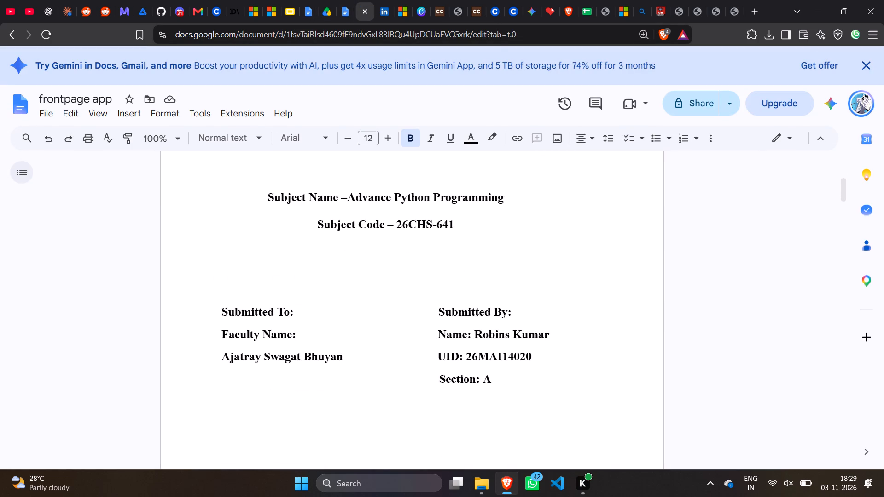
click(302, 16)
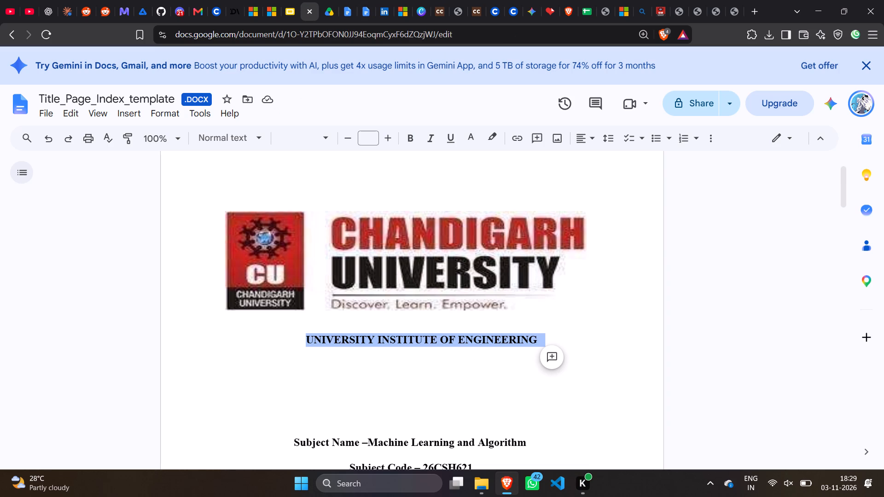
scroll(333, 289, up, 1)
click(348, 18)
scroll(412, 232, up, 3)
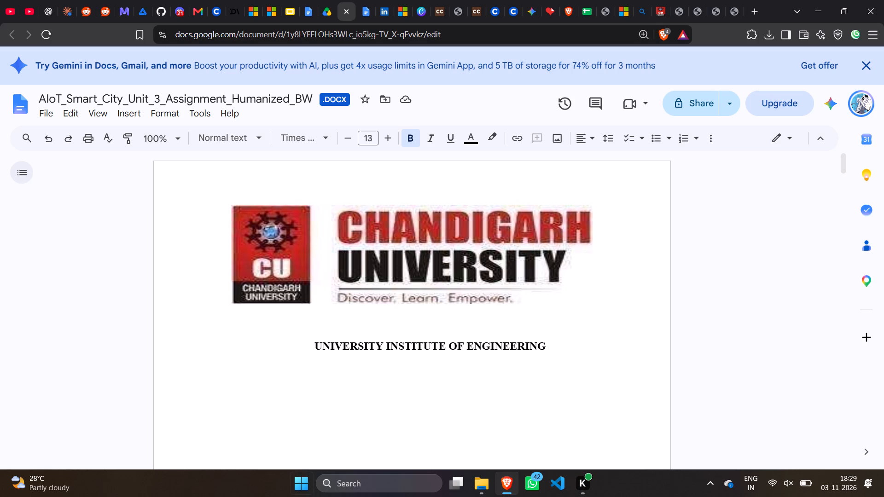
Redo the page break below the "UNIVERSITY INSTITUTE OF ENGINEERING" line, leaving an empty line for text before the break.
click(354, 391)
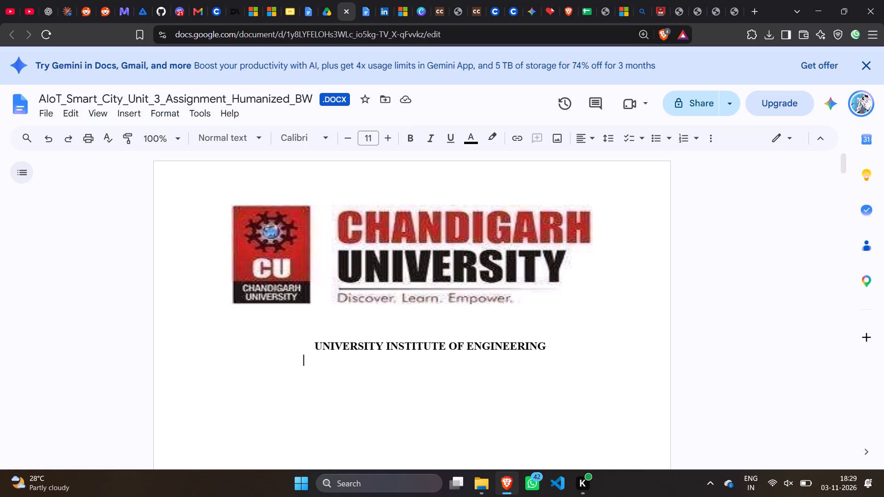
key(Return)
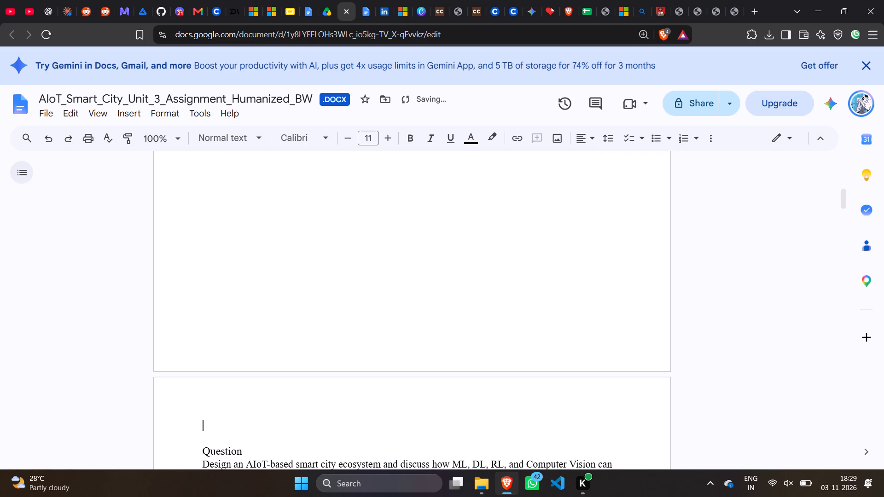
key(BackSpace)
scroll(354, 391, up, 3)
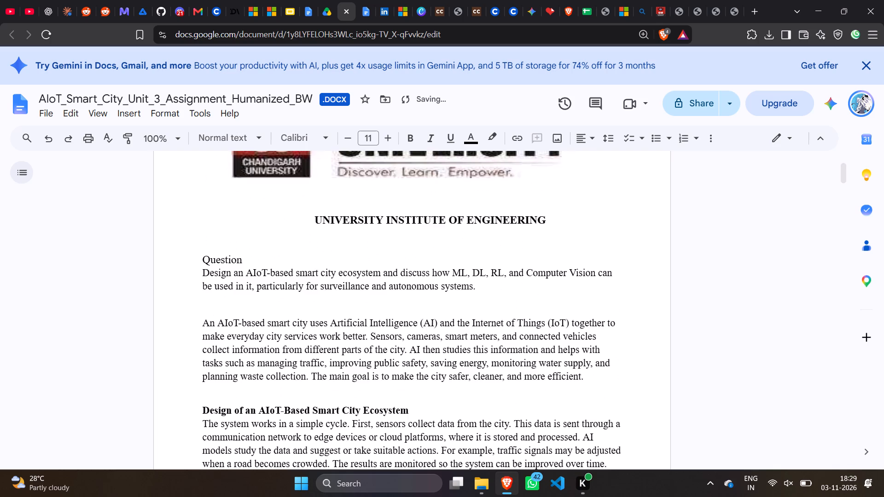
key(Return)
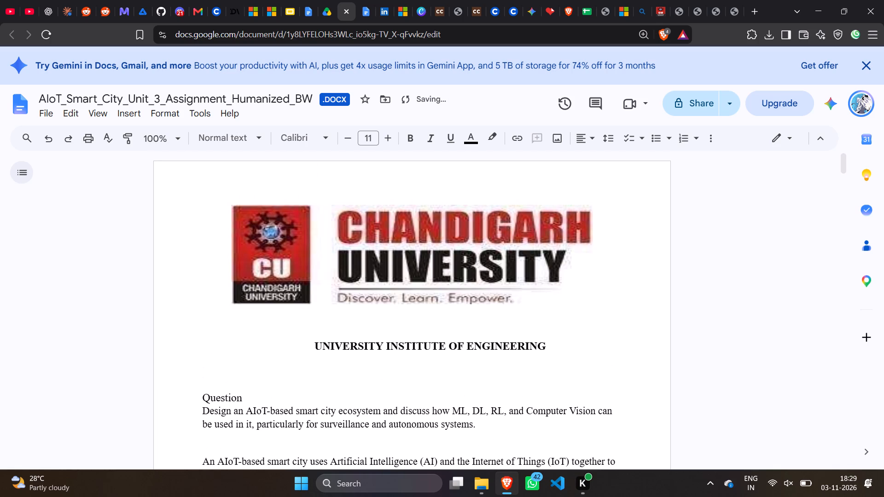
key(ctrl+Return)
key(Up)
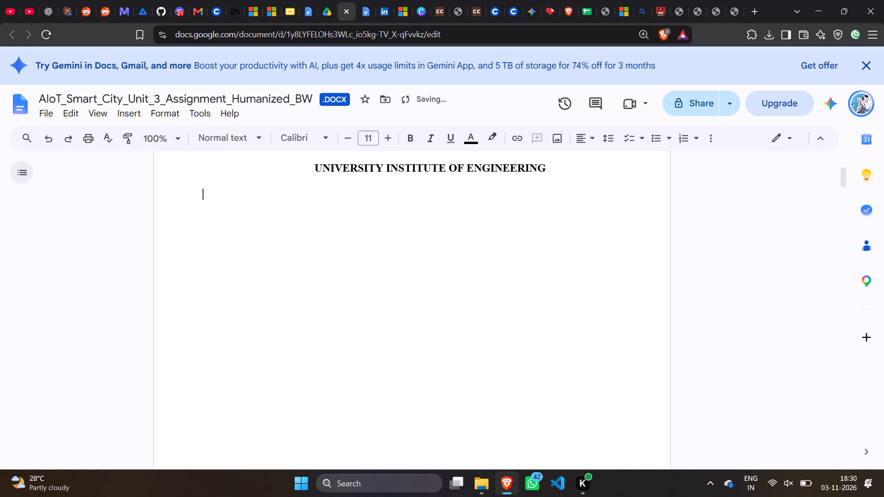
Add the heading text "ASSIGNMENT" on the empty line below the institute line.
key(shift+a)
text(SS)
text(IGN)
text(MENT)
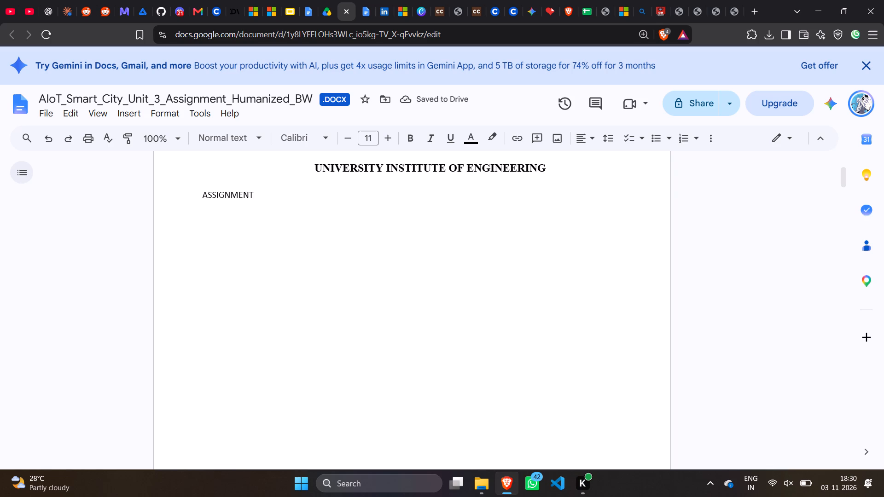
Add the line "SUBJECT: AIOT" below "ASSIGNMENT", separated by a blank line.
key(Return)
key(Return)
key(shift+s)
text(UBJECT)
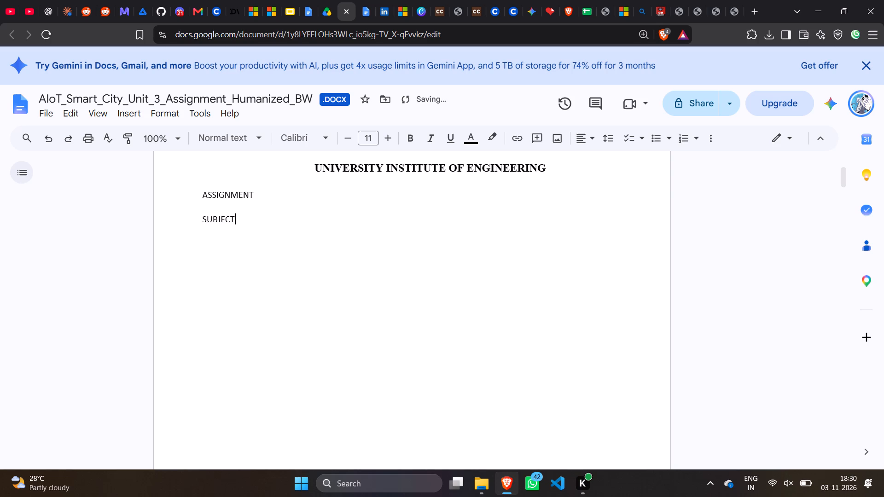
key(shift+colon)
key(Return)
key(Left)
key(space)
text(AIOT)
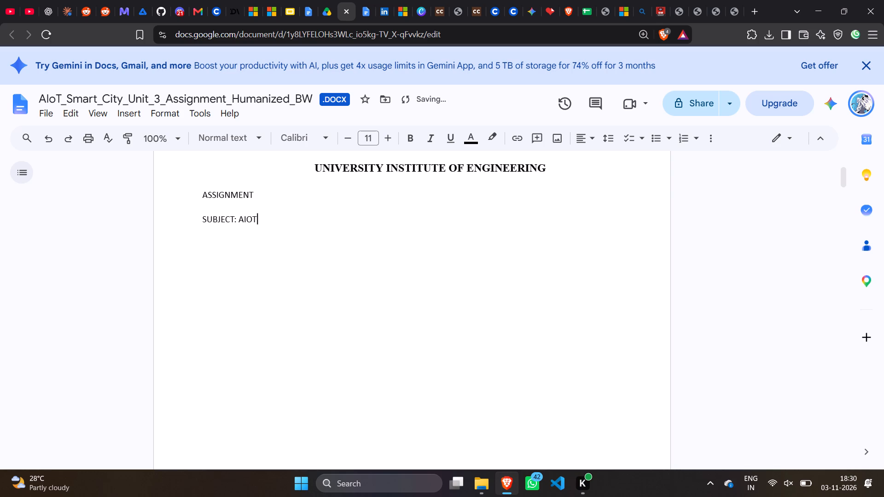
Add a "SUBJECT CODE" label in capitals on the line directly below the subject line.
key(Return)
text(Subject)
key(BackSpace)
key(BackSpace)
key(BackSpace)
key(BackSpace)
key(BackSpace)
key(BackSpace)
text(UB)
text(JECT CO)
Complete the "SUBJECT CODE:" label with its missing letters and a colon, leaving the code blank.
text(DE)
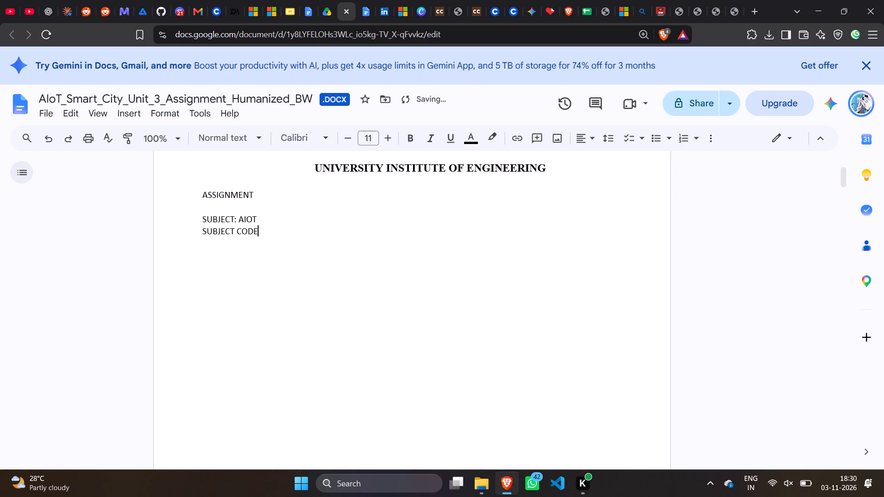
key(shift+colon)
Add the line "Submitted by:" below the subject code line, separated from it by three blank lines.
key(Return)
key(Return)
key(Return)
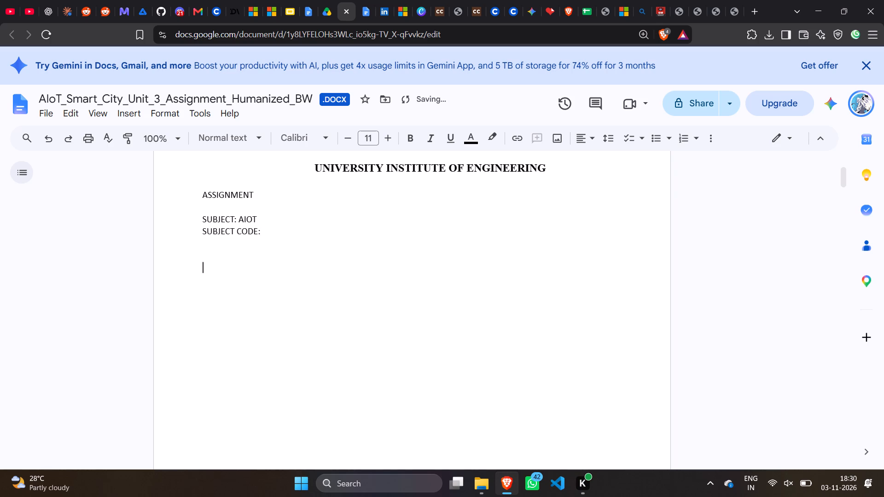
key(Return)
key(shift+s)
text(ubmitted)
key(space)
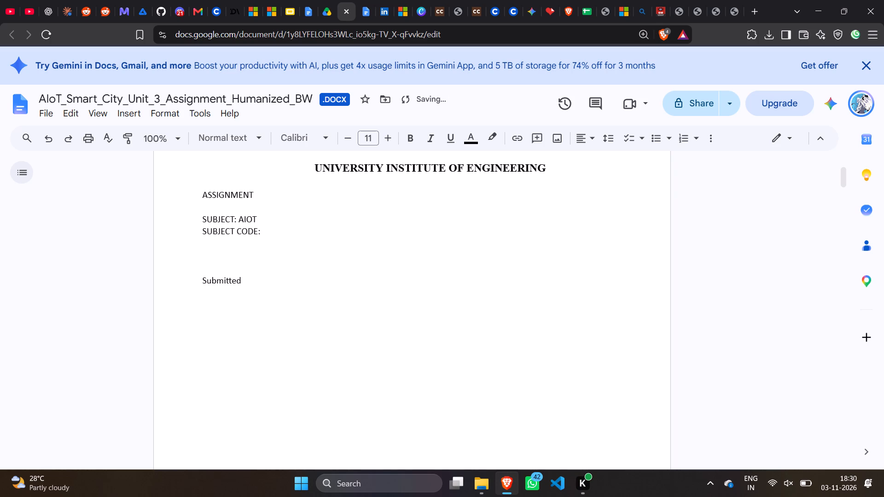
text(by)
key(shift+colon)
Add a "Name:" line with the student's full name directly below "Submitted by:".
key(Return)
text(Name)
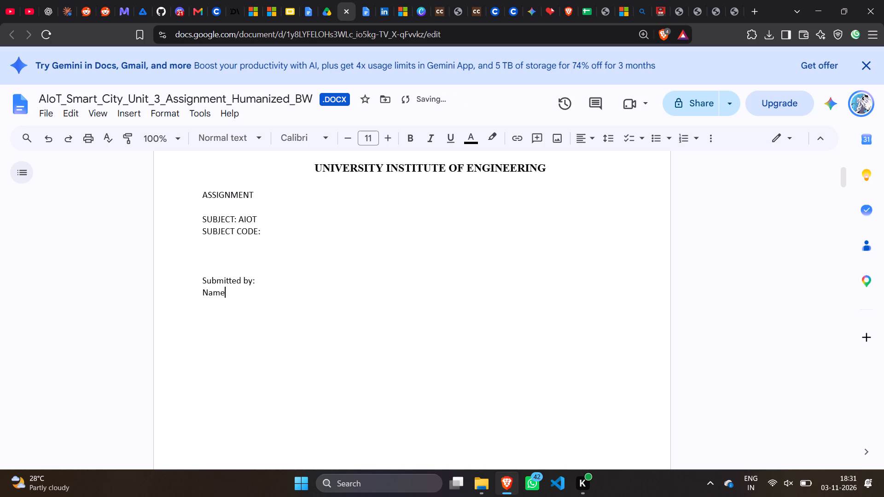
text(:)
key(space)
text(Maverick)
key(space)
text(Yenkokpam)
Add a "UID:" line with the student's ID below the name line, and start a new line after it.
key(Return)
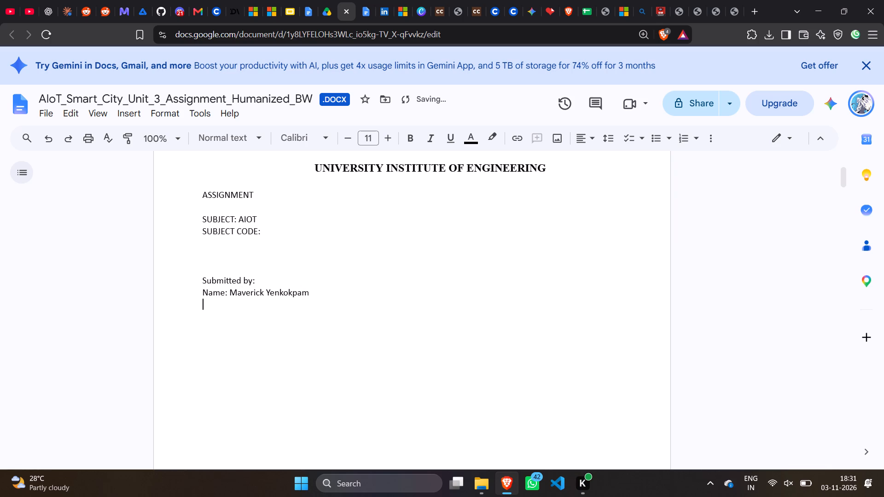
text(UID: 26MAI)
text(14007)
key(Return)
Add the line "Section: 26MAI-2" below the UID line in the "Submitted by" block.
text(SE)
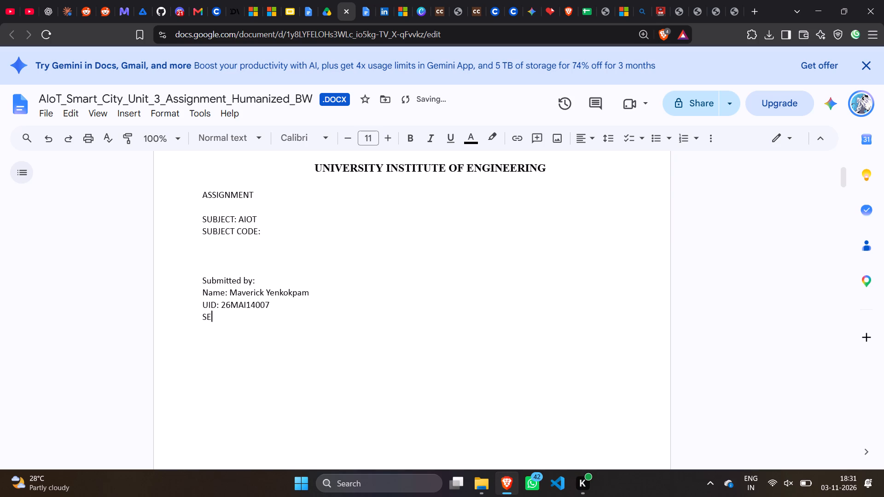
key(BackSpace)
text(ection: 26M)
text(AI)
text(-2)
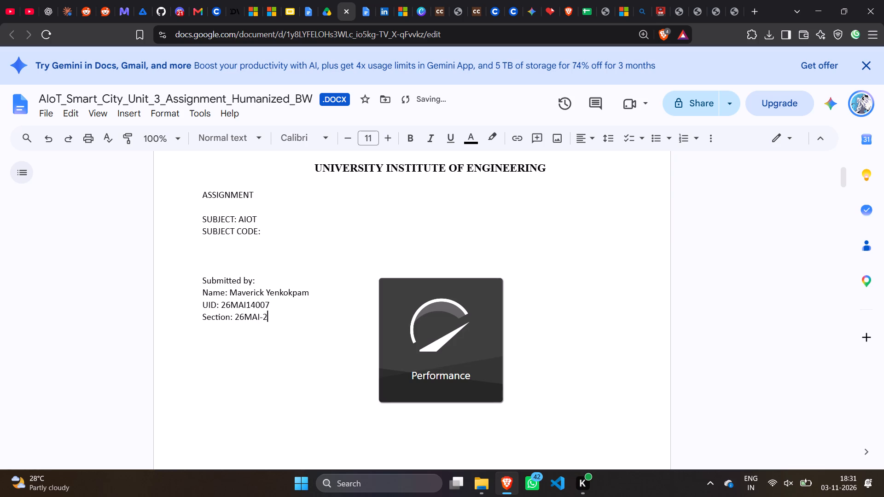
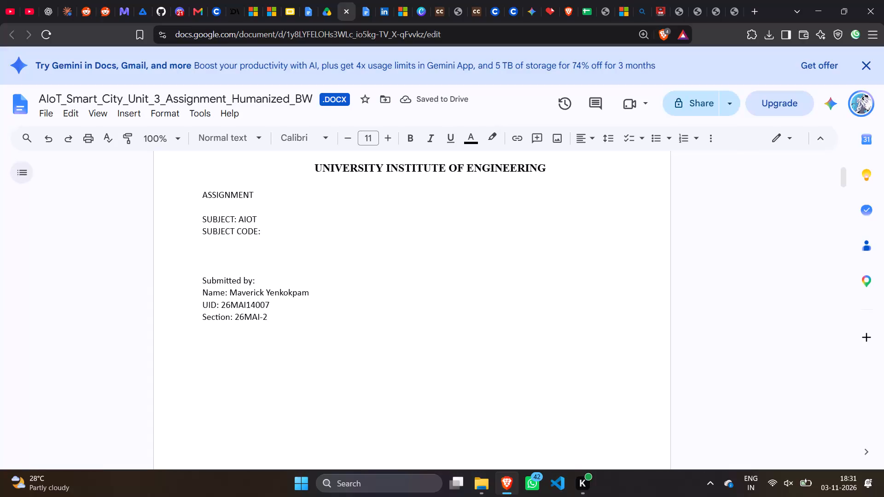
Add a "Submitted to:" label on the same line as "Submitted by:", spaced across with tabs.
click(275, 281)
key(Tab)
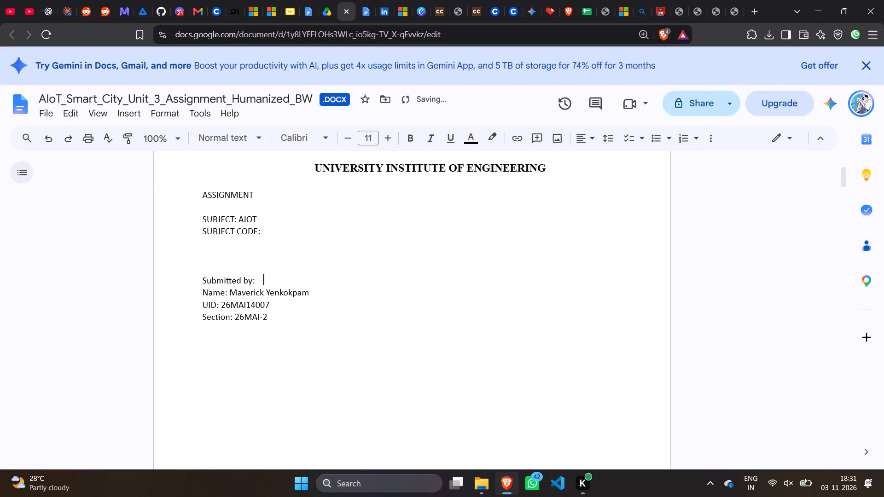
key(Tab)
key(Tab)
key(Tab)
key(Tab)
key(Tab)
text(Submitted)
key(space)
key(t)
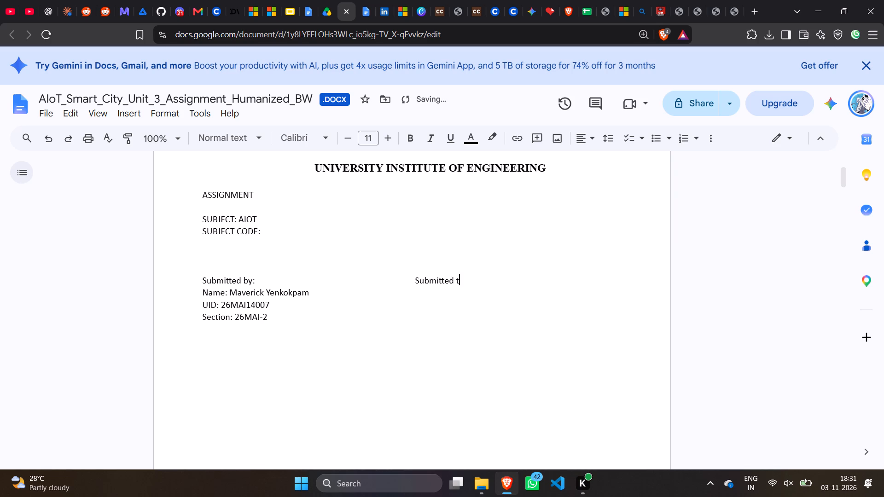
key(o)
key(shift+colon)
key(Return)
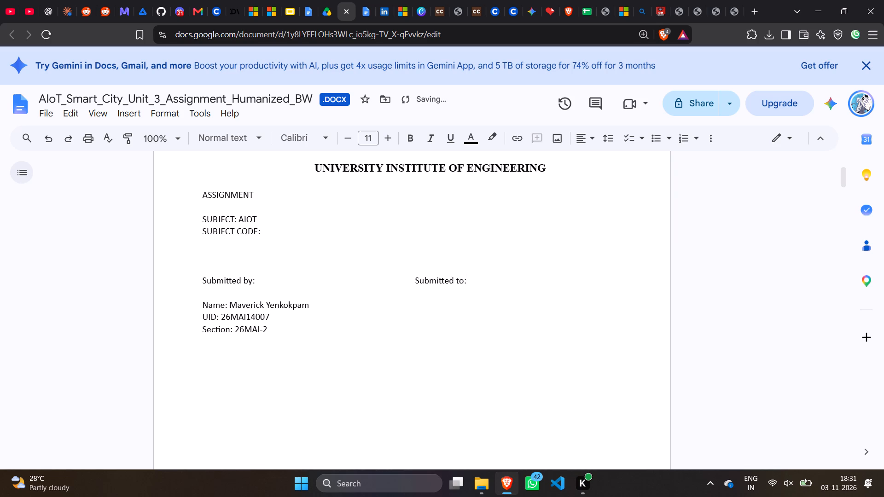
key(BackSpace)
Copy the faculty member's name from the "frontpage app" document onto the student name line, tab-aligned beneath "Submitted to:".
key(Right)
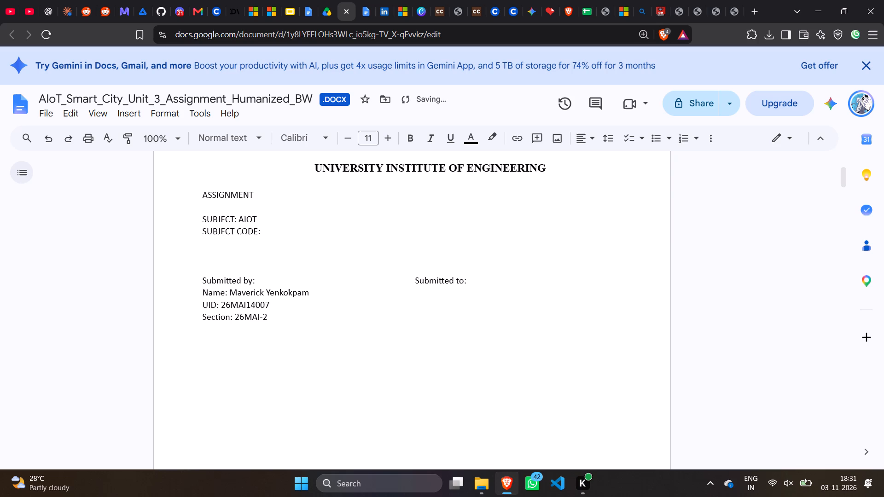
key(Right)
key(Right)
key(Right)
key(Right)
key(Right)
key(Right)
key(Right)
key(Right)
key(Right)
key(Right)
key(Right)
key(Right)
key(Right)
key(Right)
key(Right)
key(Right)
key(Right)
key(Right)
key(Right)
key(Right)
key(Right)
key(Right)
key(Right)
key(Right)
key(Tab)
key(Tab)
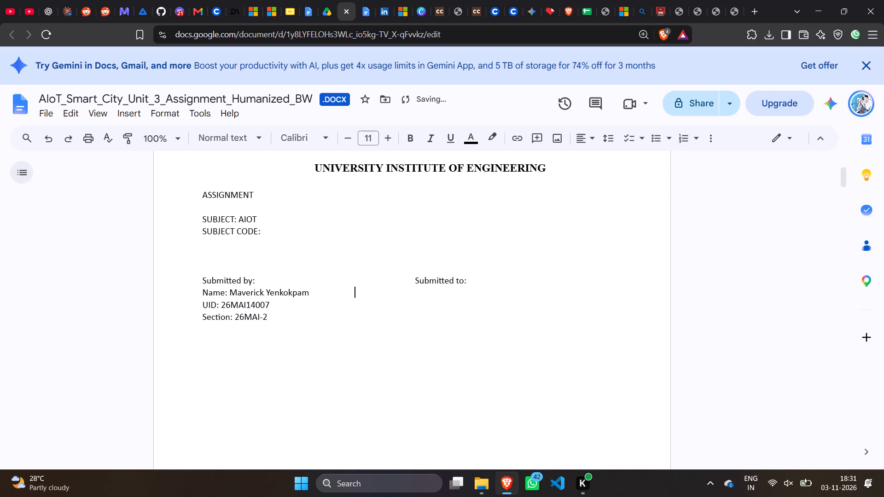
key(Tab)
key(Tab)
click(366, 18)
scroll(384, 182, down, 4)
scroll(384, 182, up, 2)
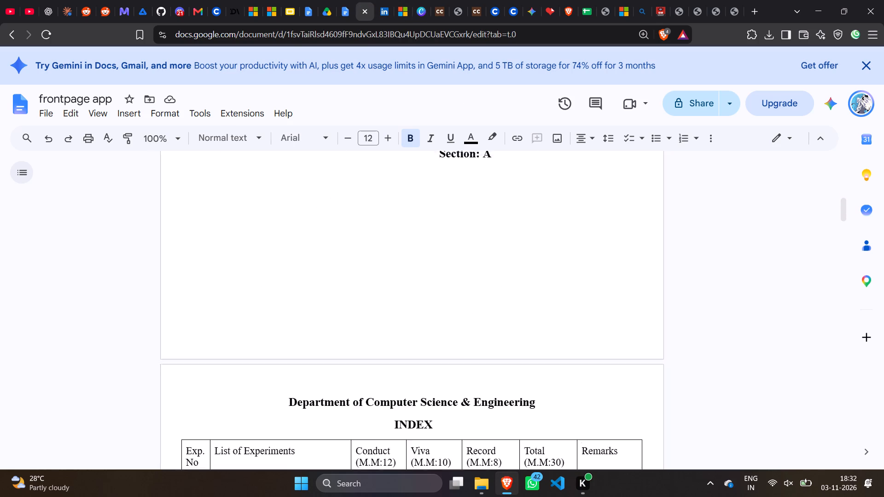
scroll(384, 182, up, 1)
scroll(384, 182, down, 20)
scroll(384, 182, down, 5)
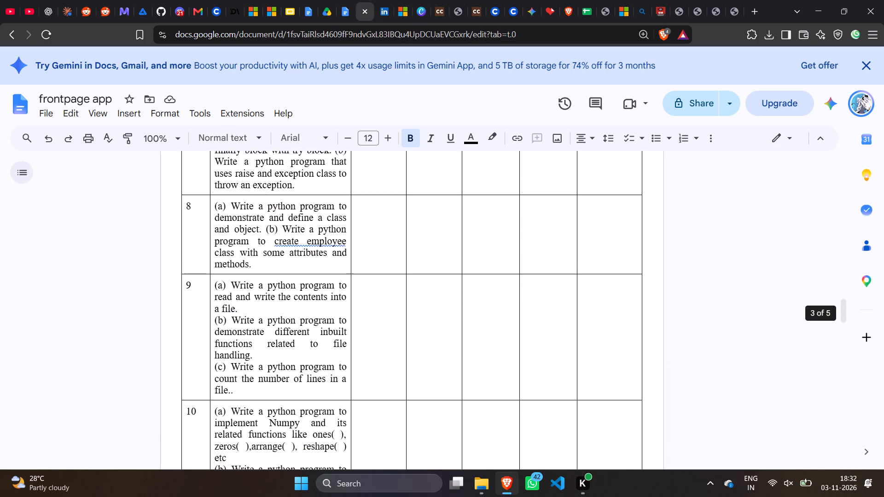
scroll(384, 182, down, 13)
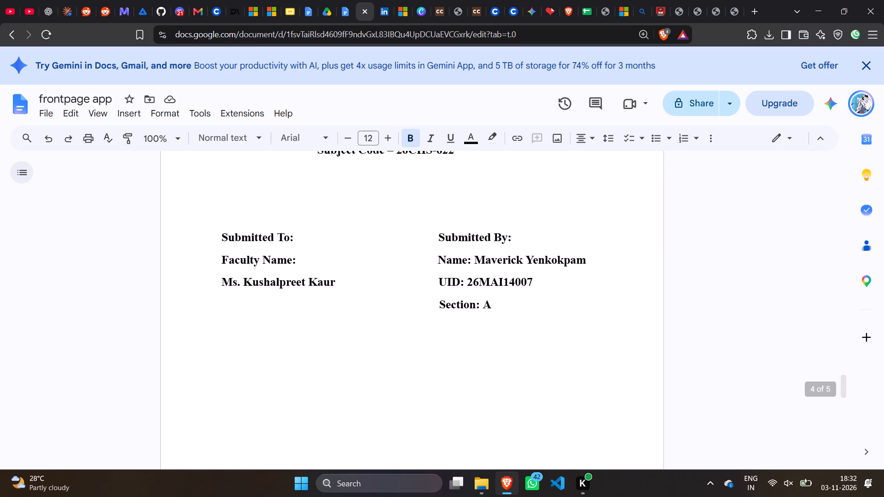
drag(222, 286, 338, 283)
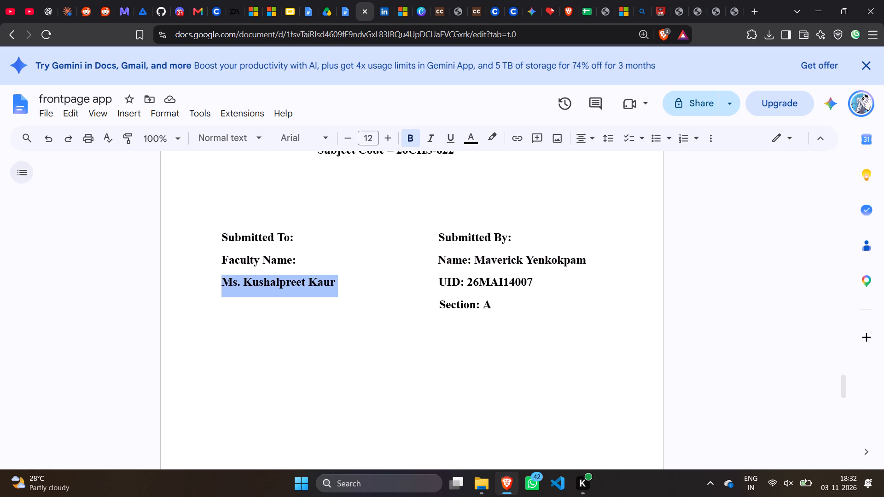
drag(338, 283, 334, 283)
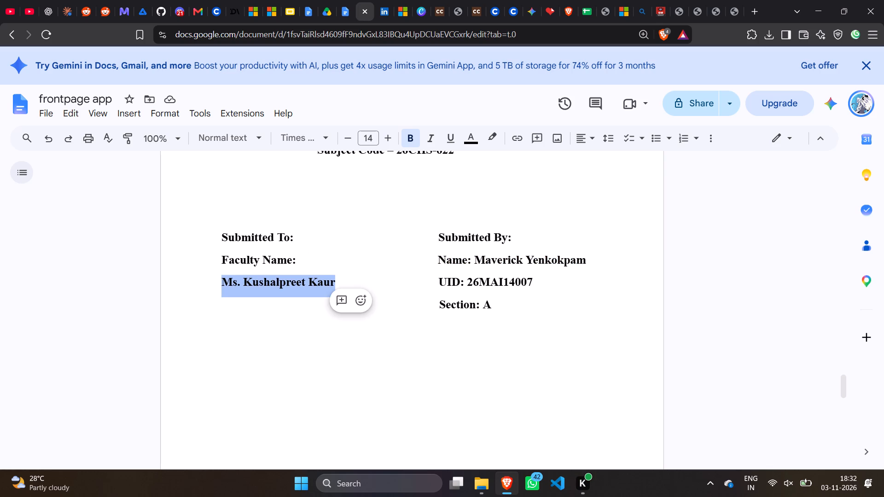
key(ctrl+c)
click(341, 18)
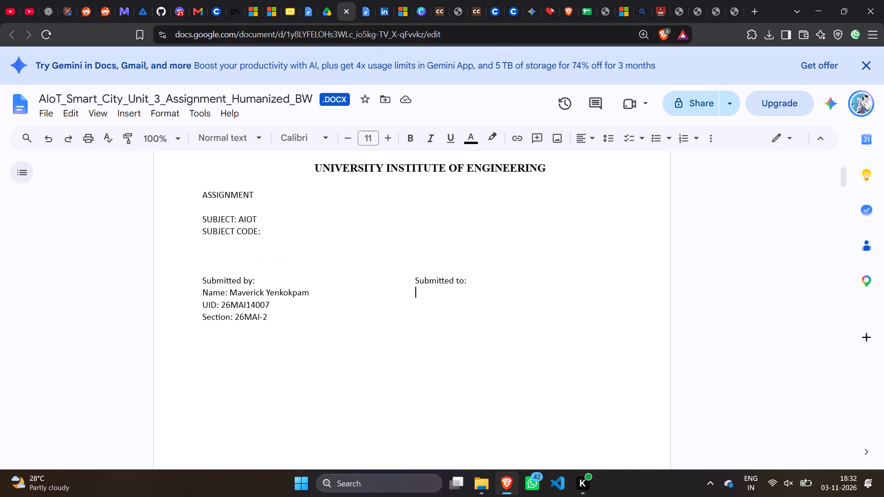
key(ctrl+v)
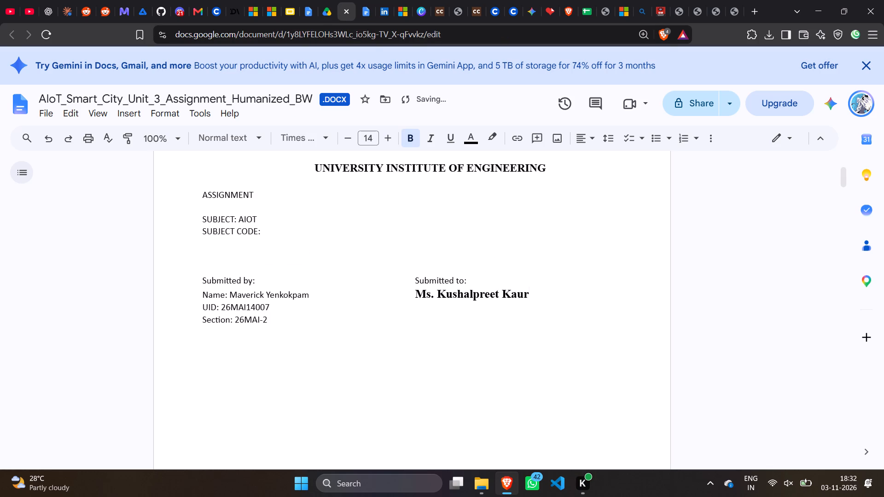
Format the text from "ASSIGNMENT" through the section line as 14-point, non-bold Times New Roman.
drag(302, 332, 192, 195)
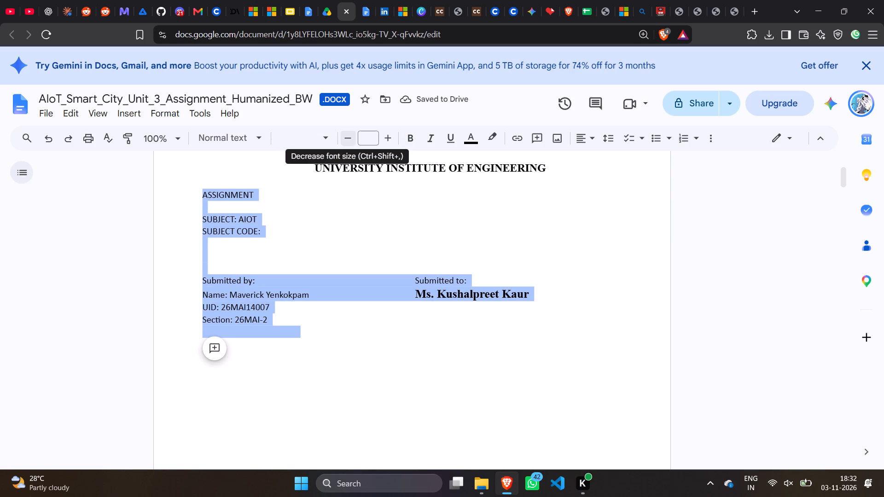
click(359, 138)
click(371, 261)
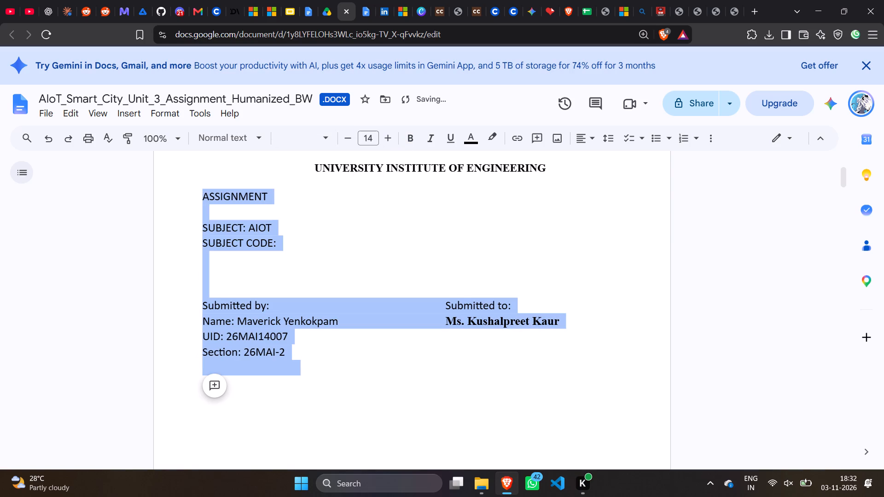
click(410, 138)
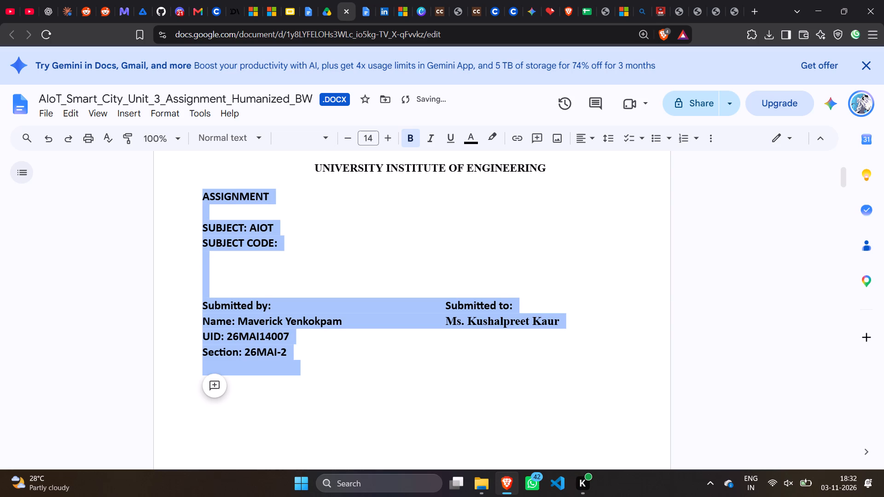
click(406, 137)
click(327, 139)
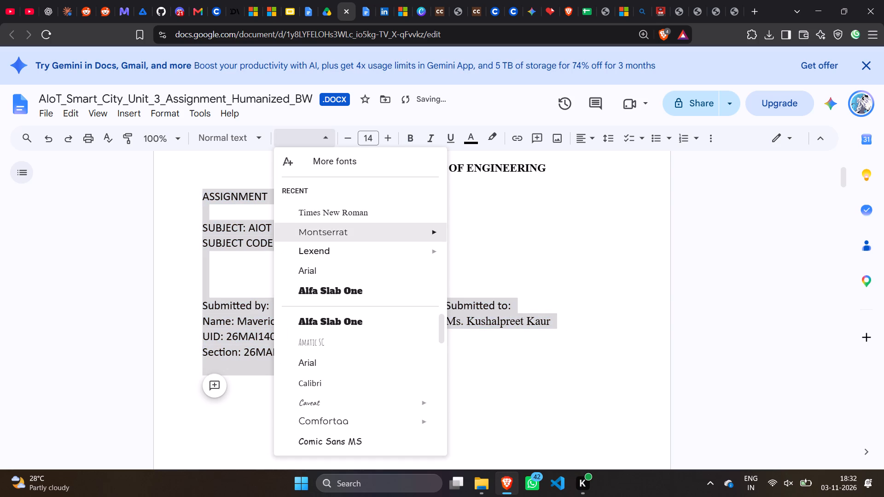
click(323, 215)
Insert two more blank lines between the subject code line and the "Submitted by" block.
click(372, 266)
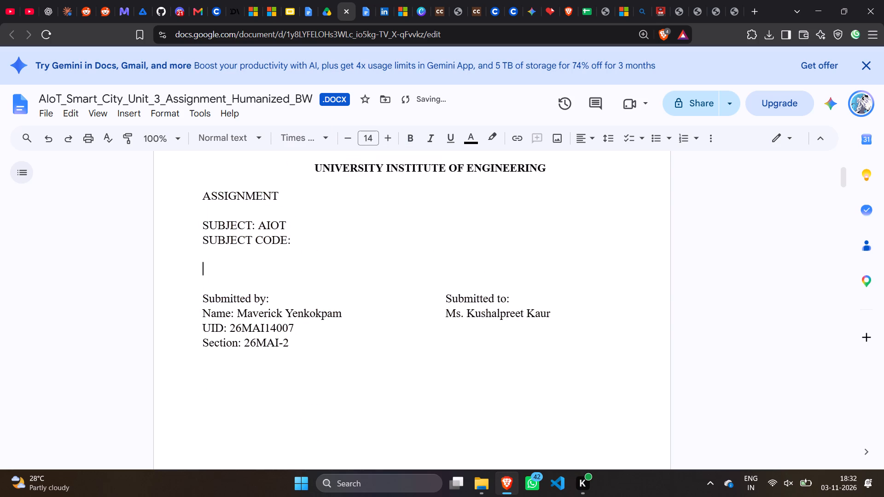
key(Return)
key(Return)
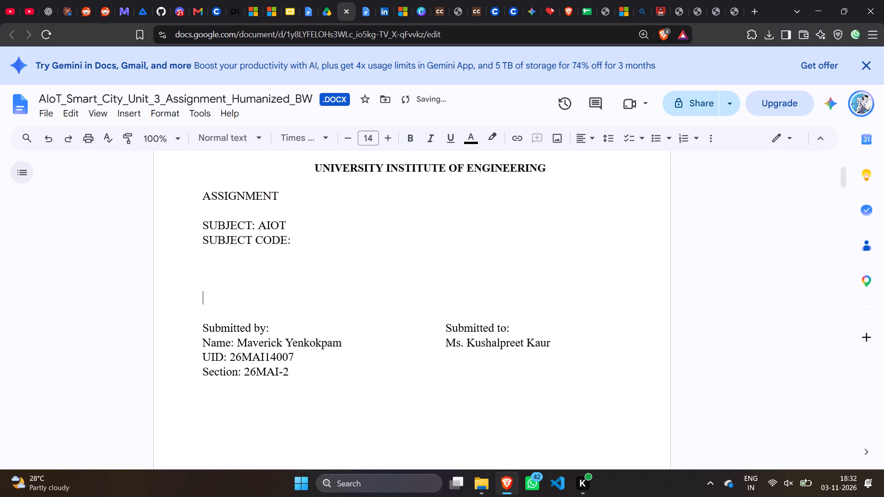
Center the "ASSIGNMENT", "SUBJECT: AIOT" and "SUBJECT CODE:" lines on the page.
click(204, 200)
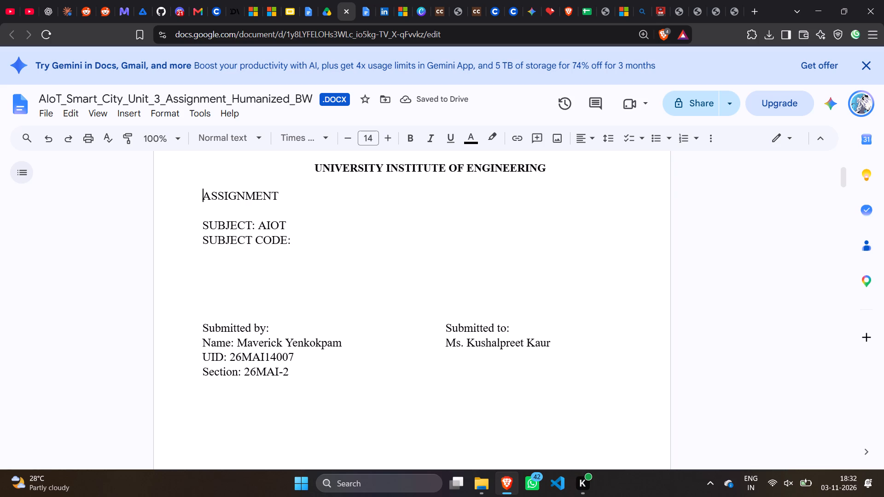
drag(297, 247, 205, 196)
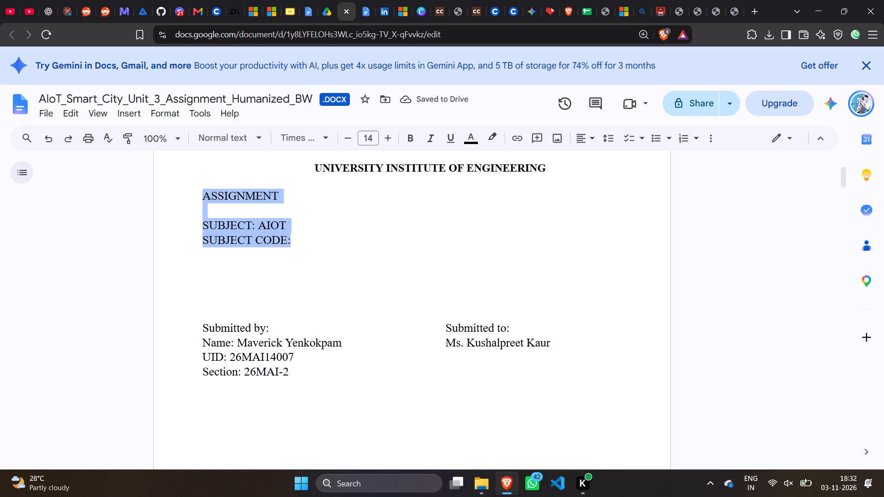
drag(205, 196, 204, 196)
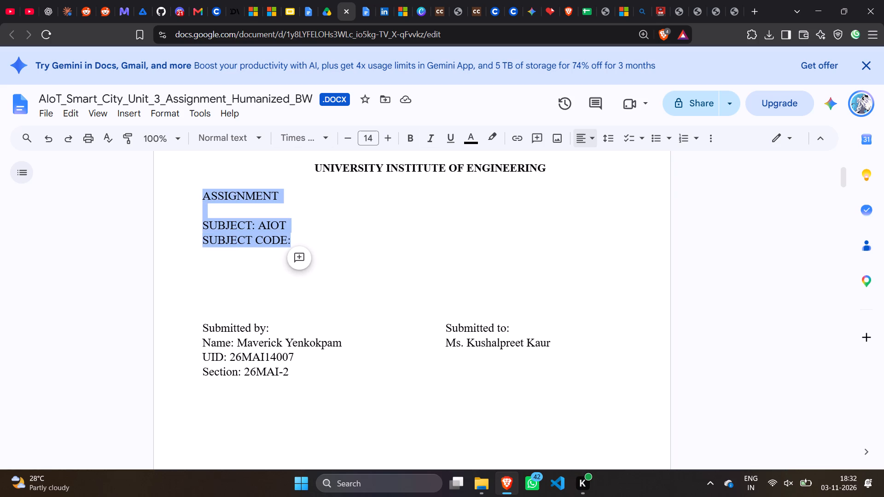
click(589, 140)
click(599, 160)
click(562, 274)
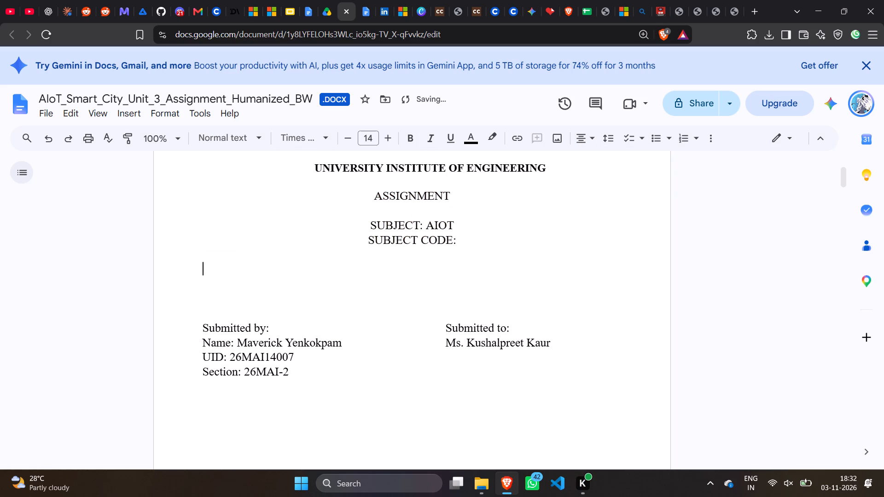
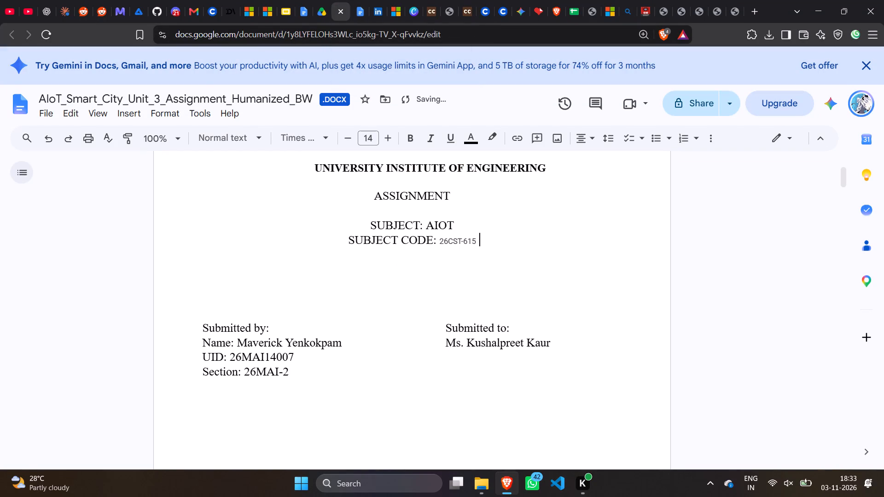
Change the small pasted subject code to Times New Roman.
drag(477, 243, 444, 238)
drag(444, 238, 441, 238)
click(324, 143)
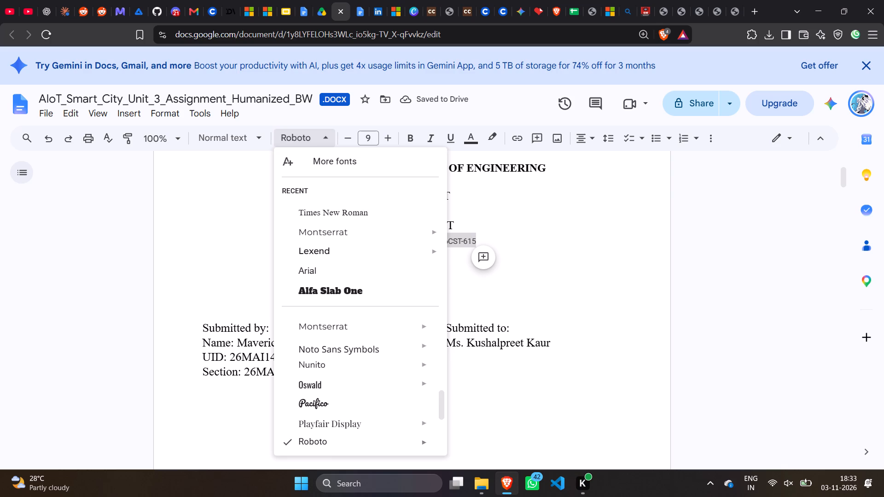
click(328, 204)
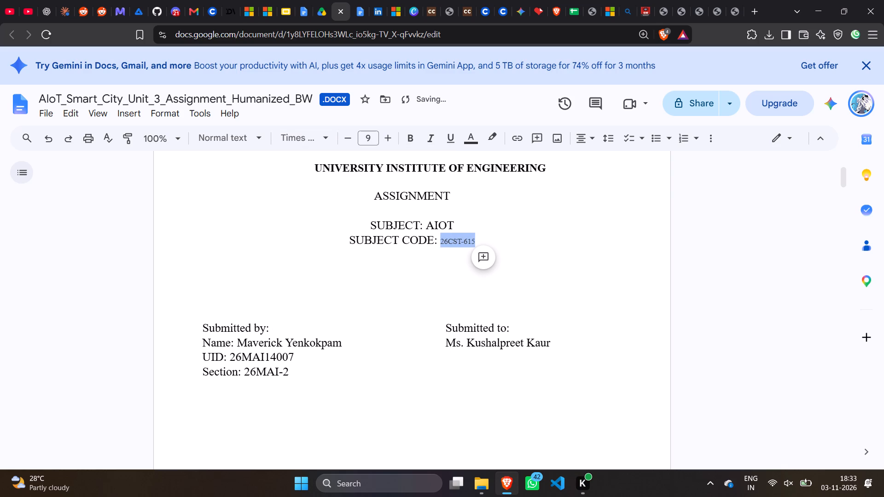
Enter 26CST-615 right after "SUBJECT CODE:" in the line's own 14-point formatting, ahead of the small pasted code.
click(440, 239)
key(2)
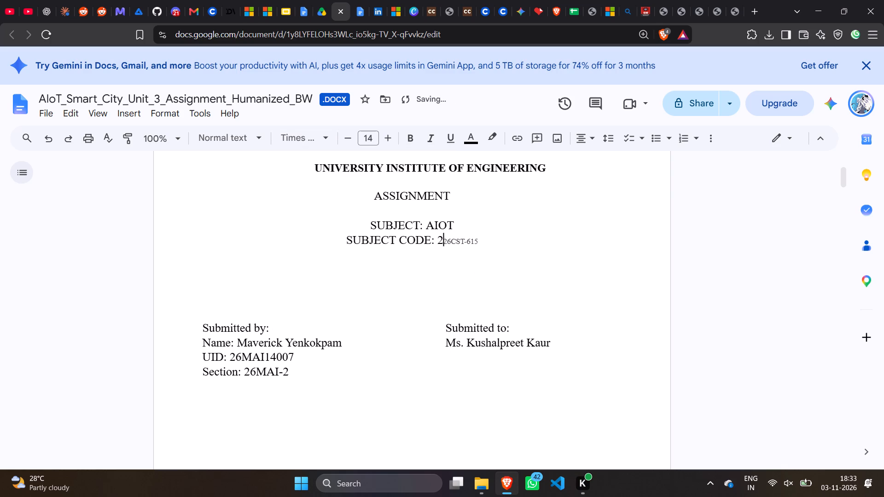
key(6)
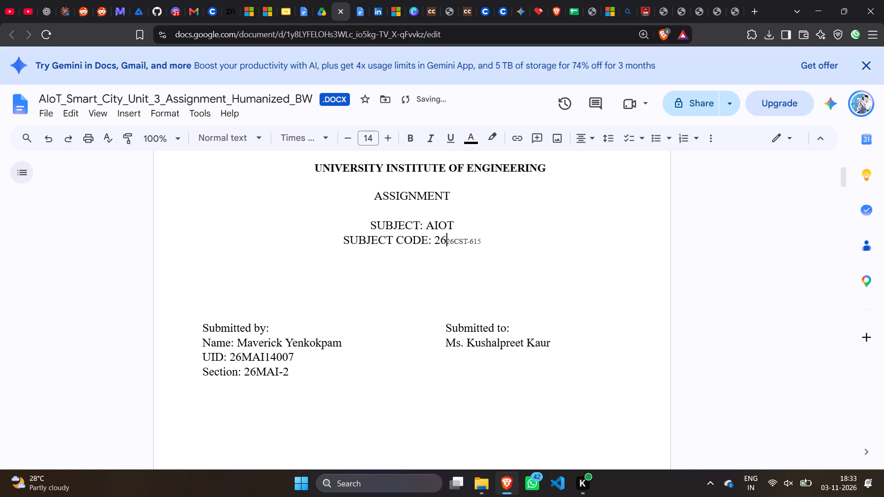
key(shift+c)
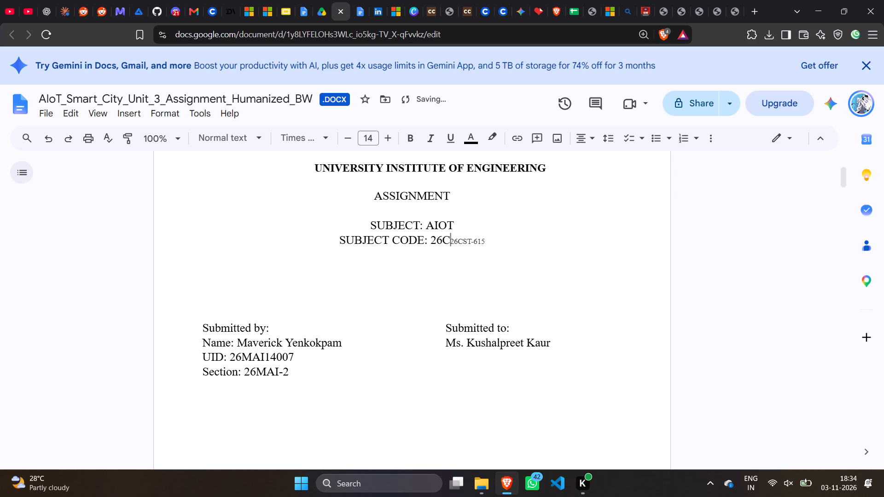
text(ST)
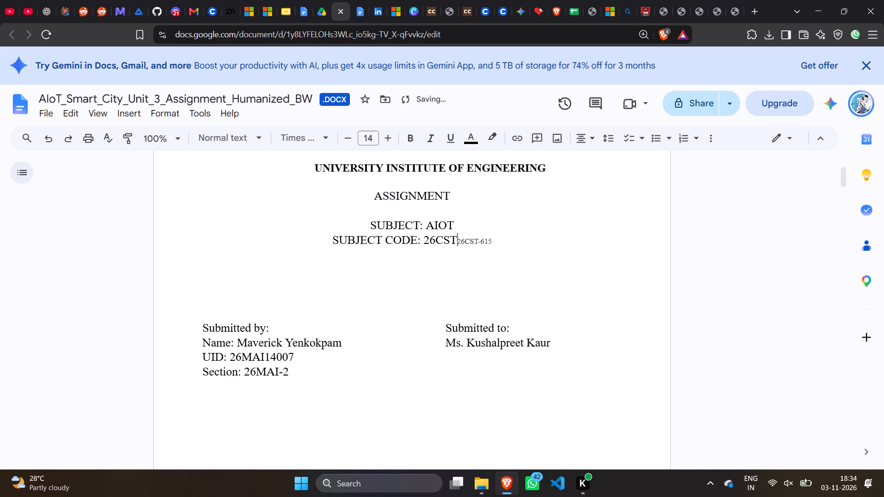
key(minus)
text(61)
key(5)
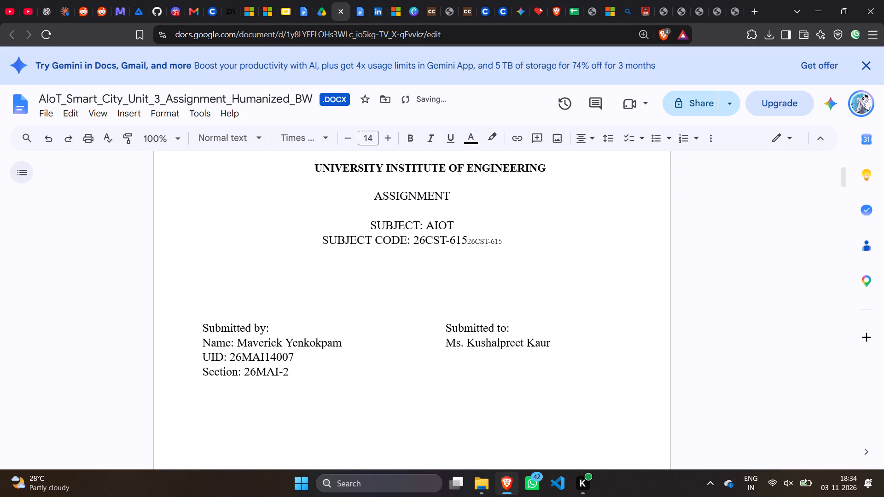
Delete the smaller duplicate code at the end of the "SUBJECT CODE:" line.
key(Right)
key(Right)
key(Right)
key(Right)
key(Right)
key(Right)
key(Right)
key(Right)
key(Right)
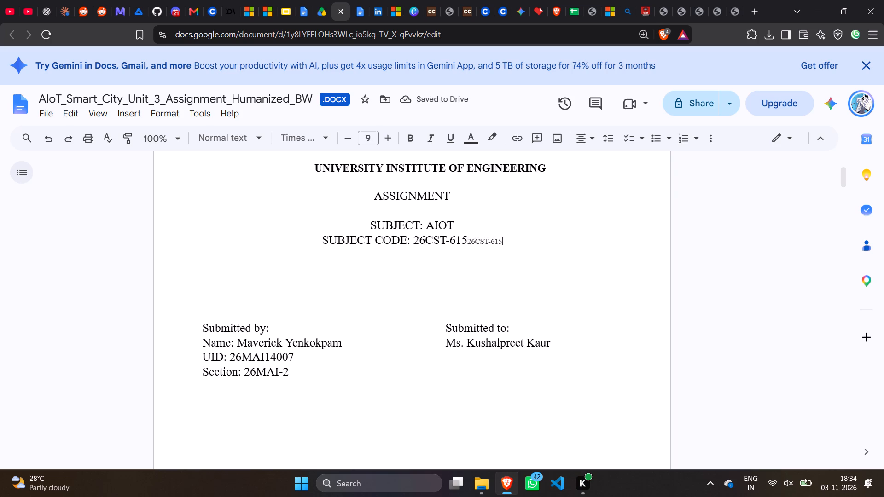
key(BackSpace)
key(BackSpace)
key(BackSpace)
key(BackSpace)
key(BackSpace)
key(BackSpace)
key(BackSpace)
key(BackSpace)
key(BackSpace)
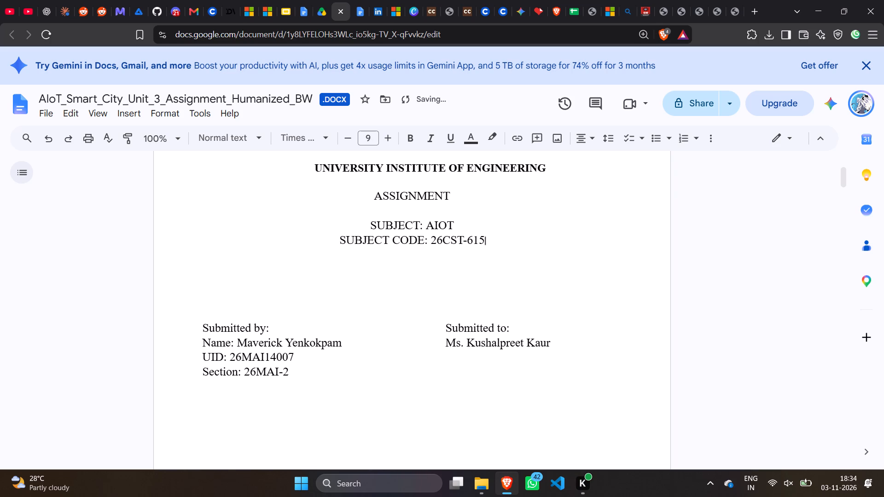
Increase the font size of the "ASSIGNMENT" line on the title page by two points.
scroll(465, 266, up, 1)
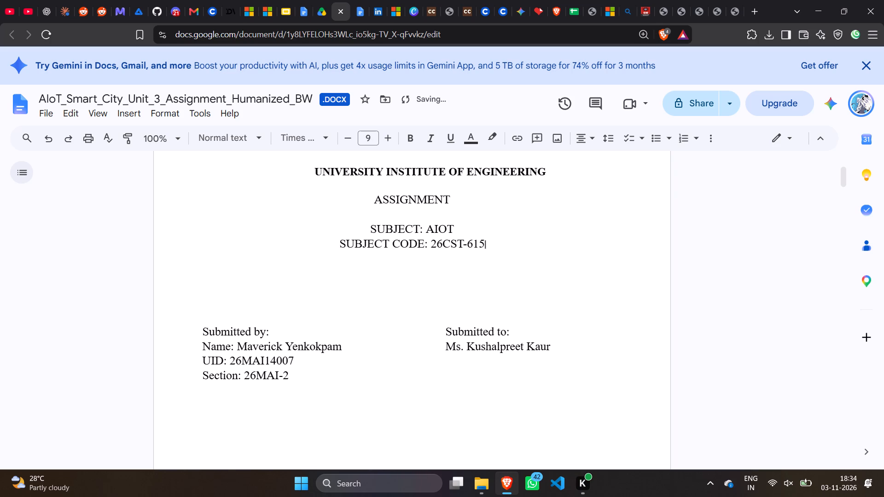
scroll(465, 266, up, 2)
scroll(465, 266, down, 2)
click(369, 280)
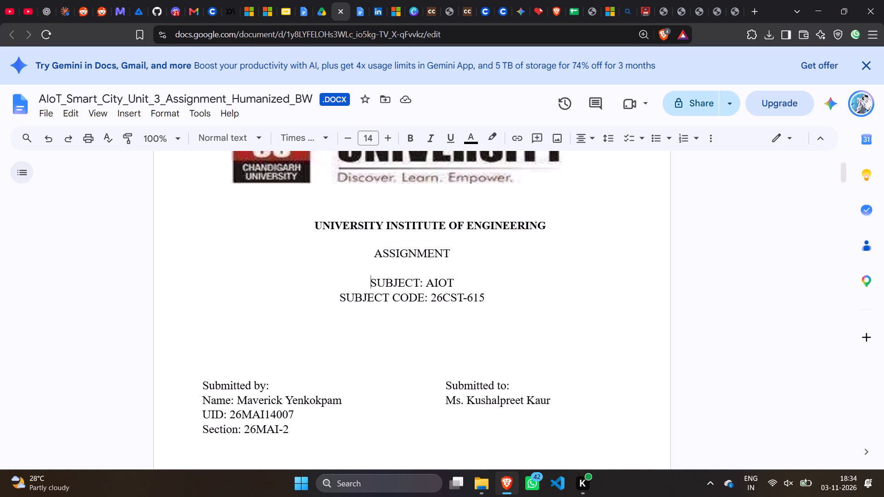
drag(374, 254, 455, 262)
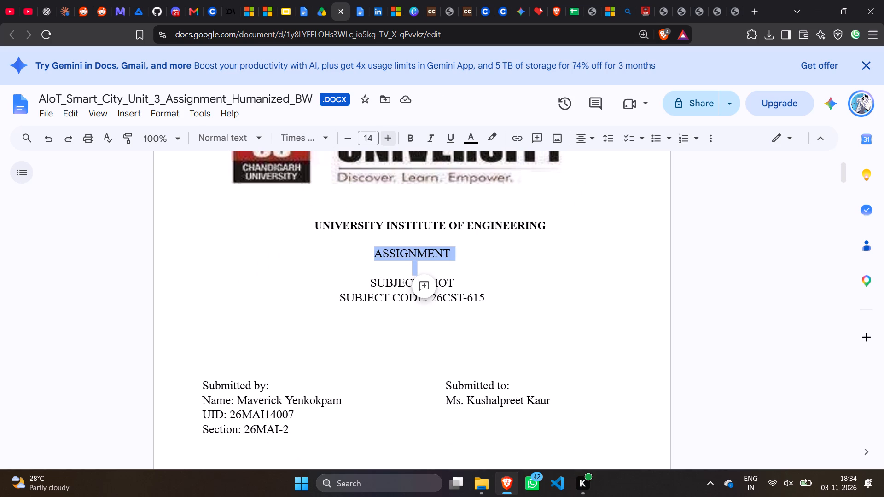
click(385, 134)
click(385, 134)
click(513, 297)
Insert two more blank lines above the "Submitted by:" line.
scroll(528, 330, down, 1)
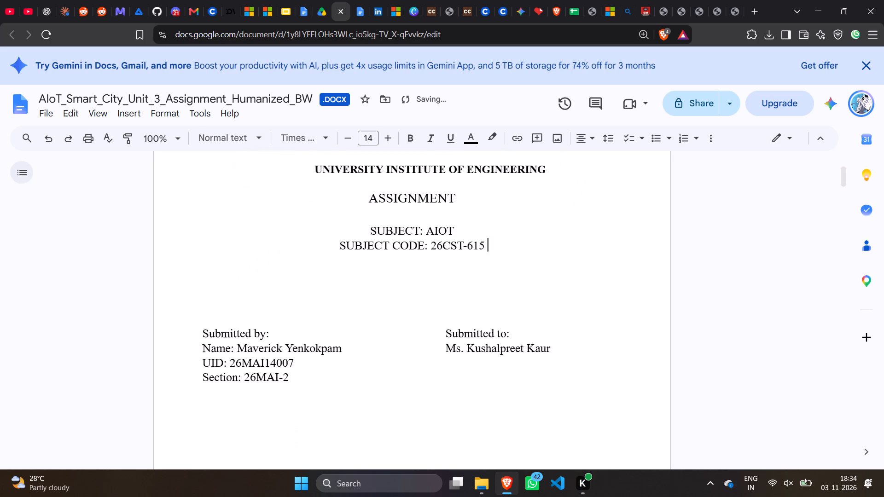
scroll(528, 330, down, 4)
scroll(528, 330, up, 5)
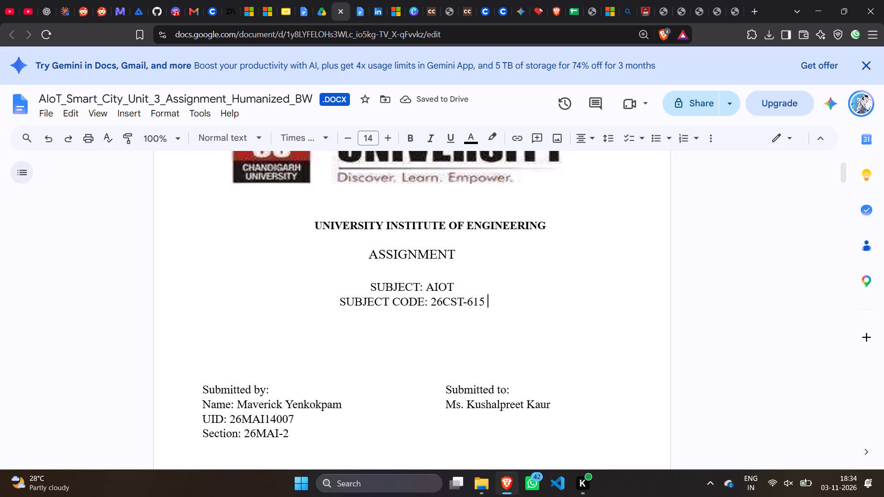
click(198, 383)
key(Return)
key(Return)
Replace the page break before the "Question" heading and remove the extra blank line above that heading.
scroll(372, 345, down, 6)
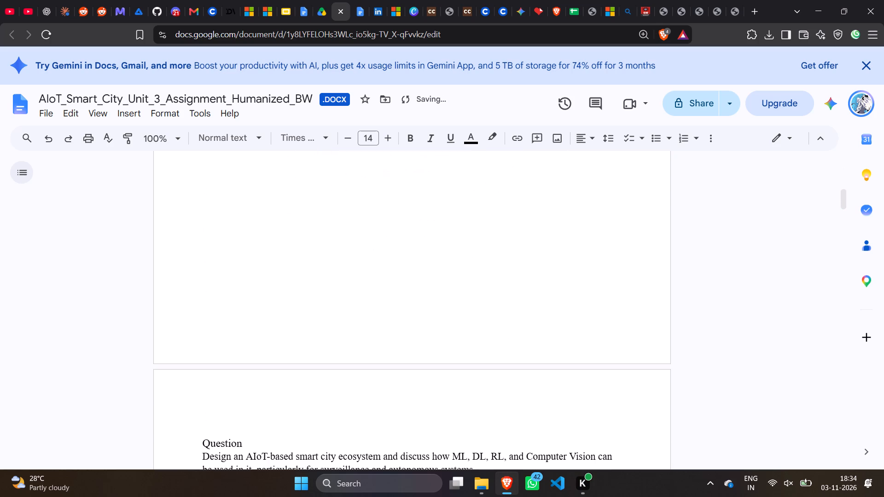
scroll(372, 344, down, 4)
scroll(209, 194, up, 1)
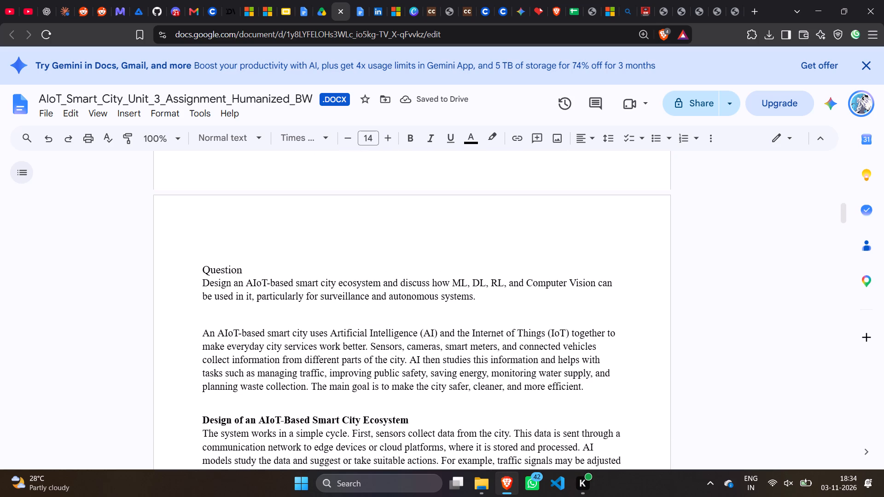
click(238, 245)
key(BackSpace)
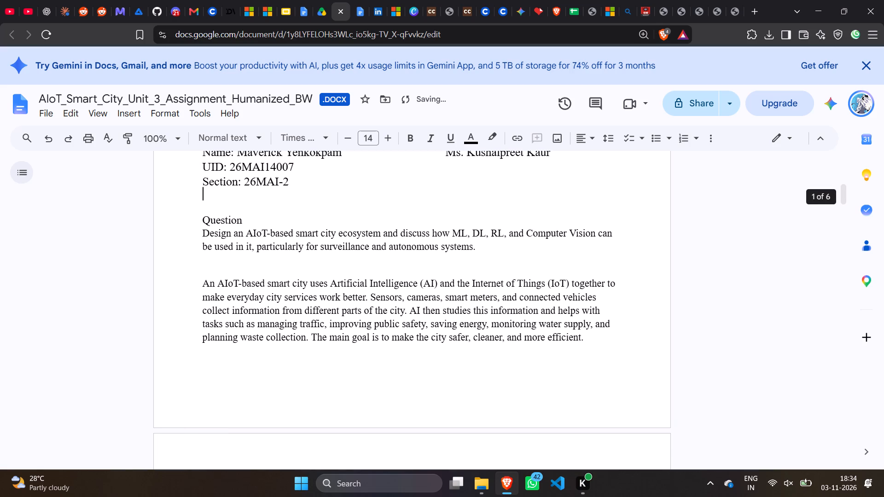
key(ctrl+Return)
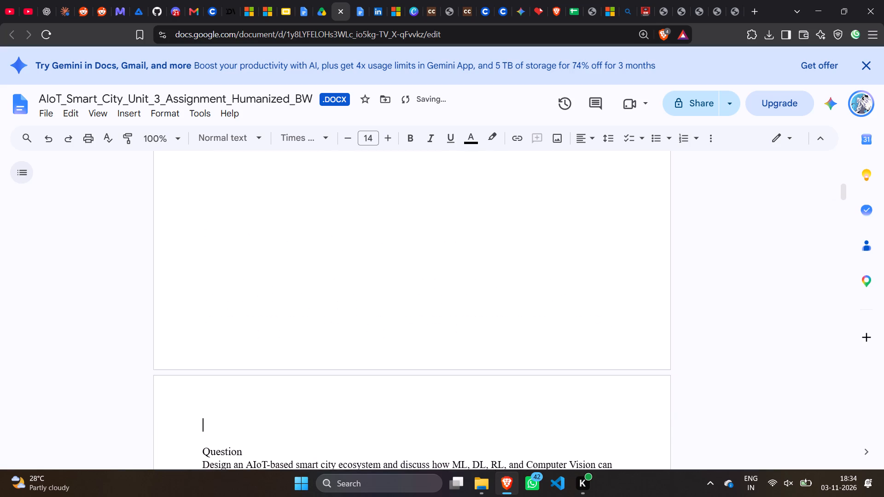
key(Down)
key(BackSpace)
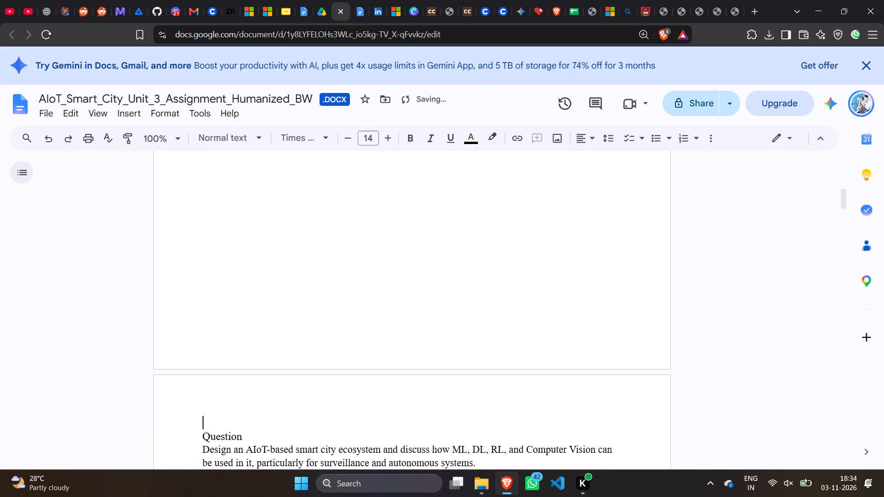
Make the "Question" heading bold.
triple_click(220, 433)
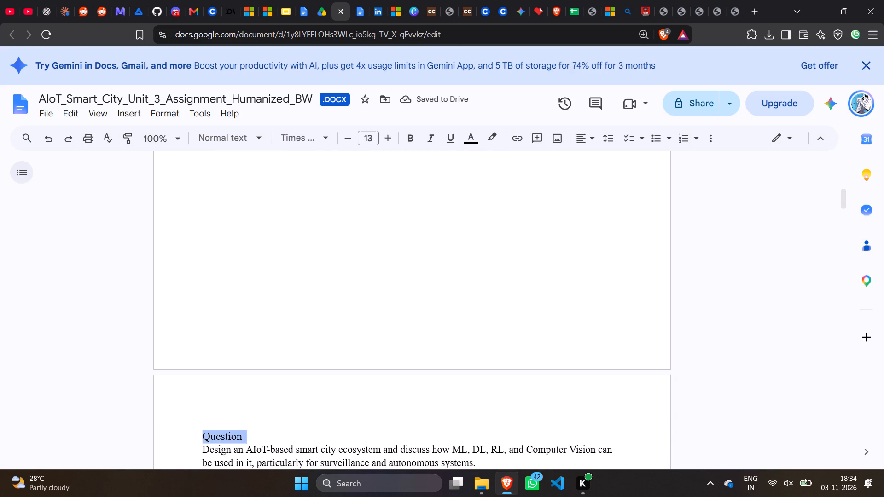
click(405, 134)
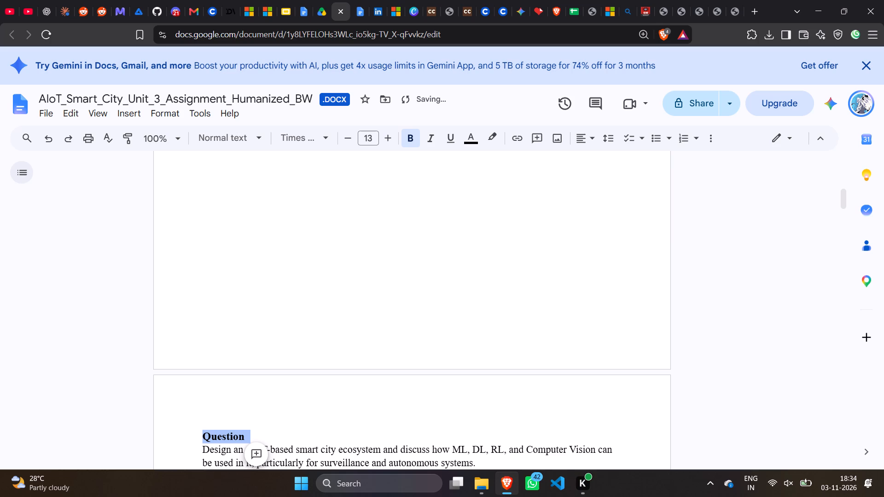
Increase the font size of the question paragraph and of the "Question" heading by one point each.
scroll(425, 226, down, 3)
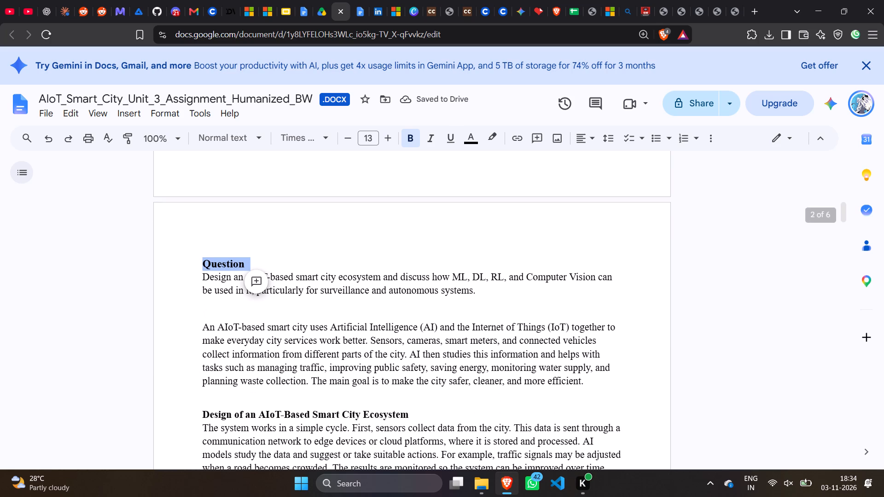
triple_click(403, 284)
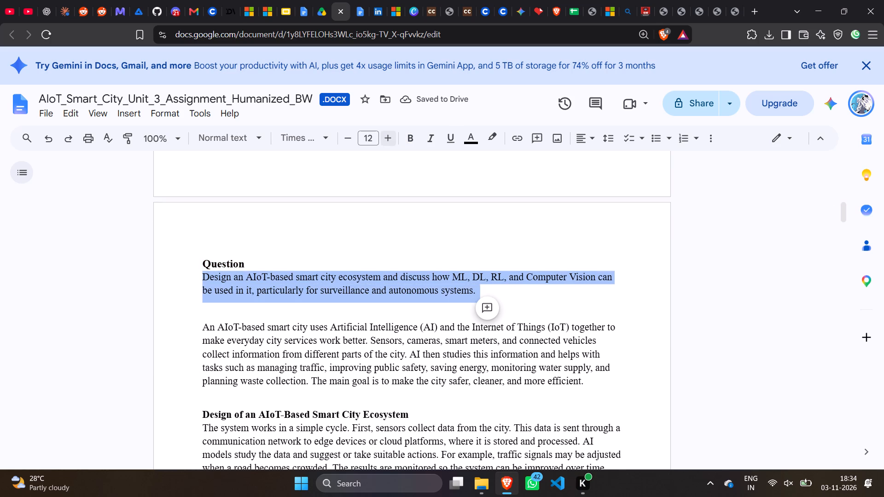
click(390, 145)
triple_click(232, 263)
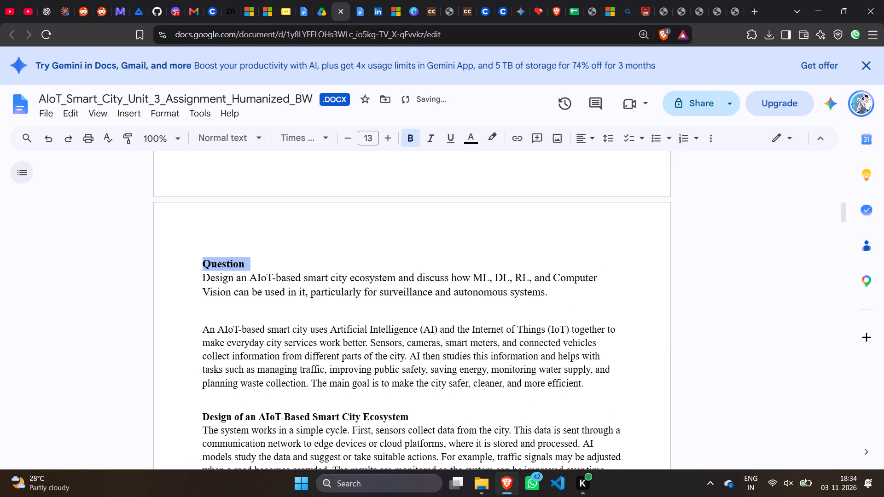
click(381, 143)
click(409, 236)
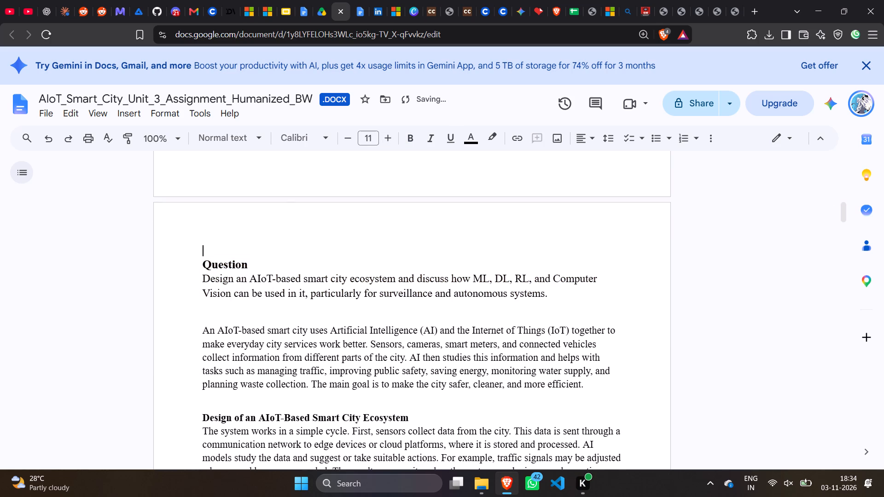
scroll(412, 370, down, 1)
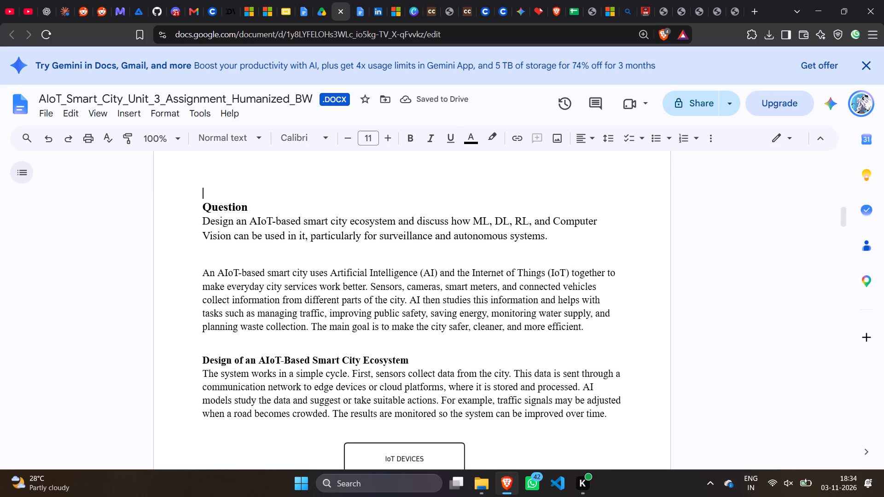
Review the document from the "Question" heading through the diagram, bullet lists and table to the Conclusion.
click(227, 202)
click(247, 219)
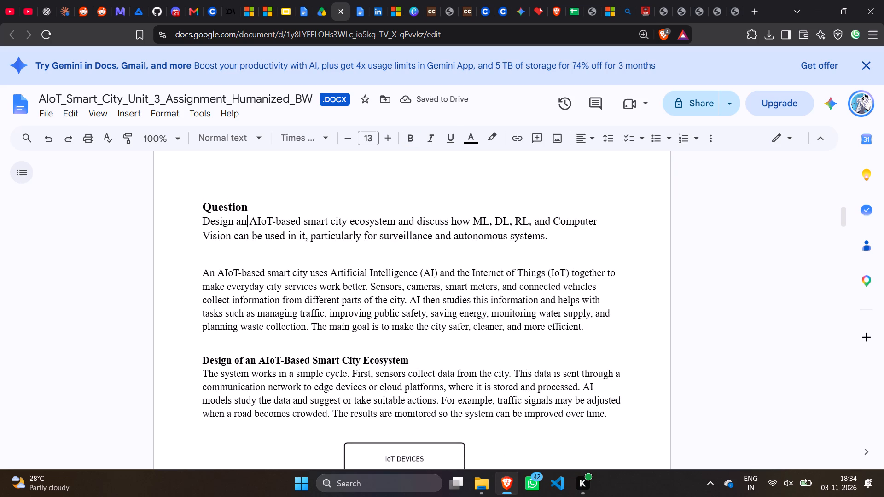
scroll(363, 276, down, 2)
scroll(361, 278, up, 1)
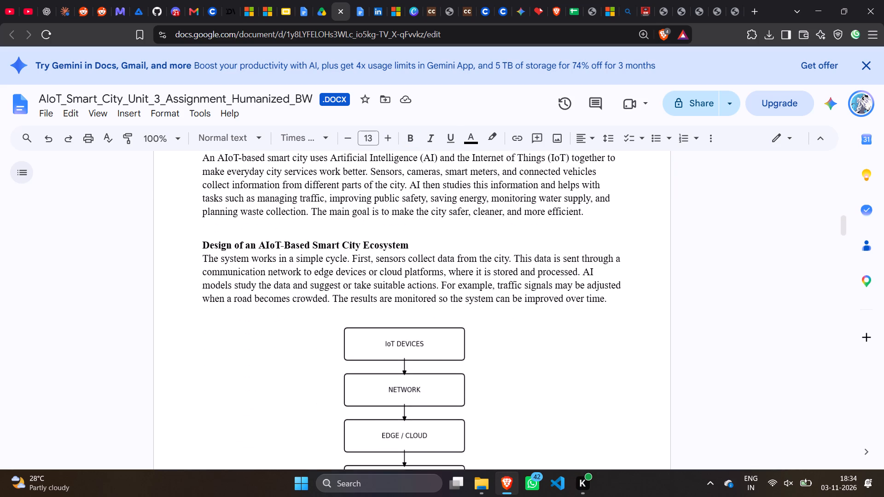
scroll(361, 278, down, 3)
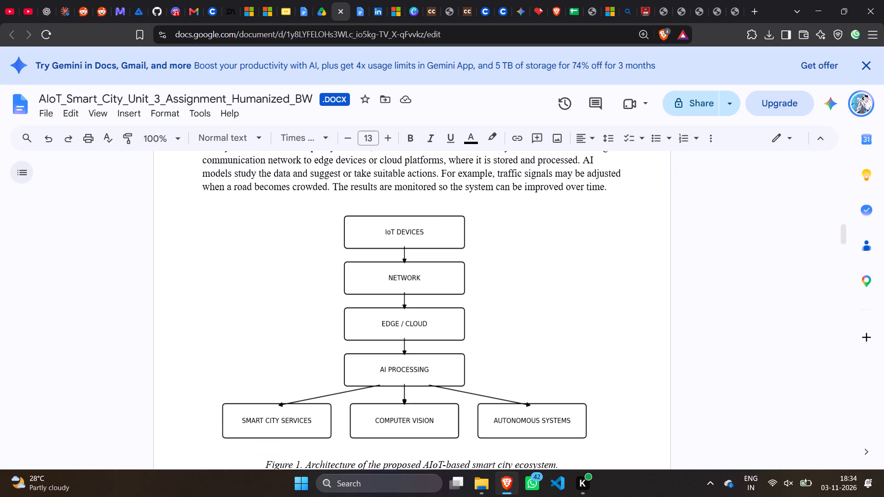
scroll(361, 278, down, 7)
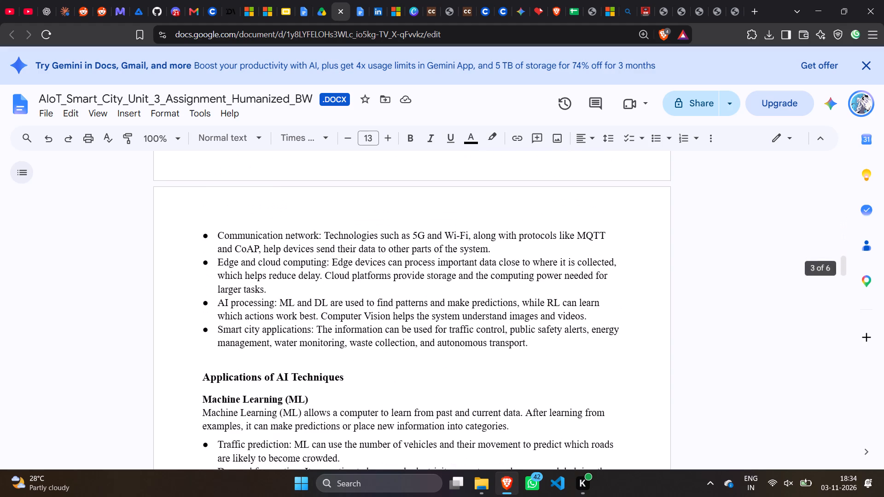
scroll(361, 278, down, 20)
scroll(361, 278, down, 16)
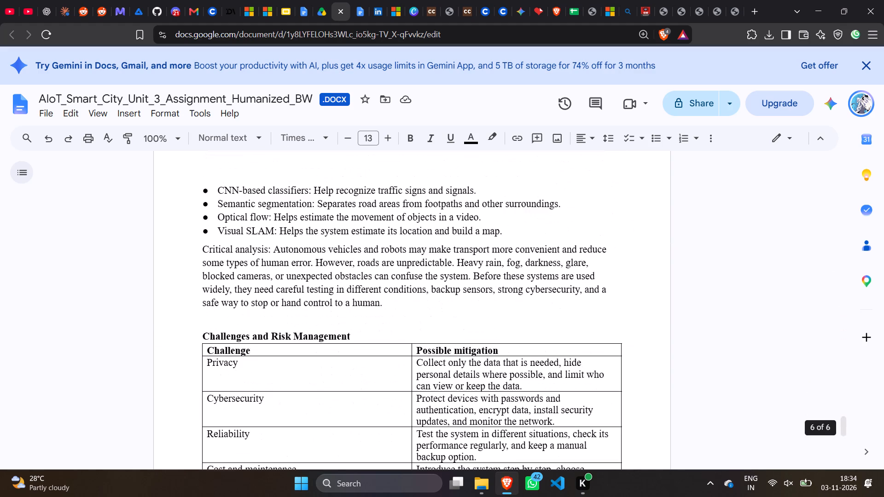
scroll(361, 278, down, 12)
double_click(82, 96)
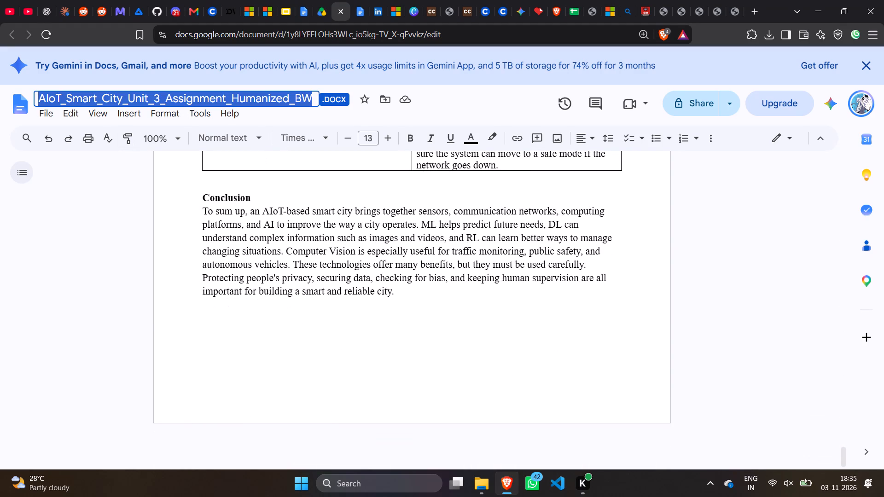